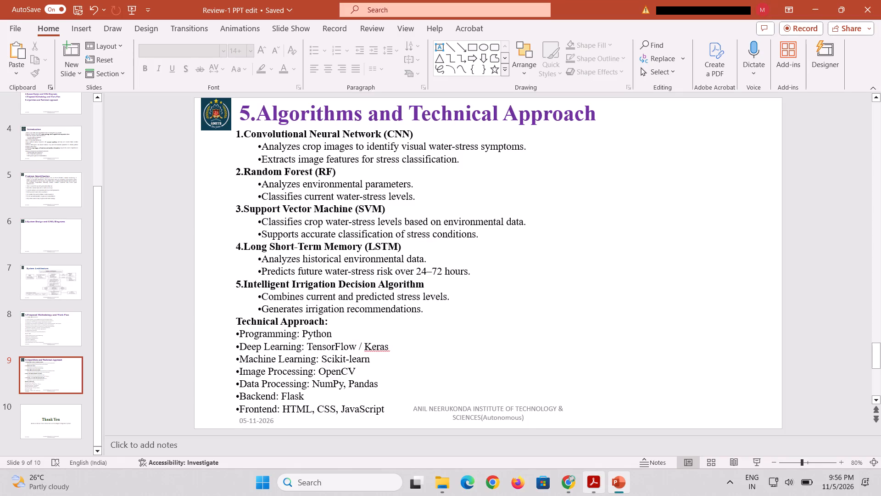
drag(233, 322, 240, 324)
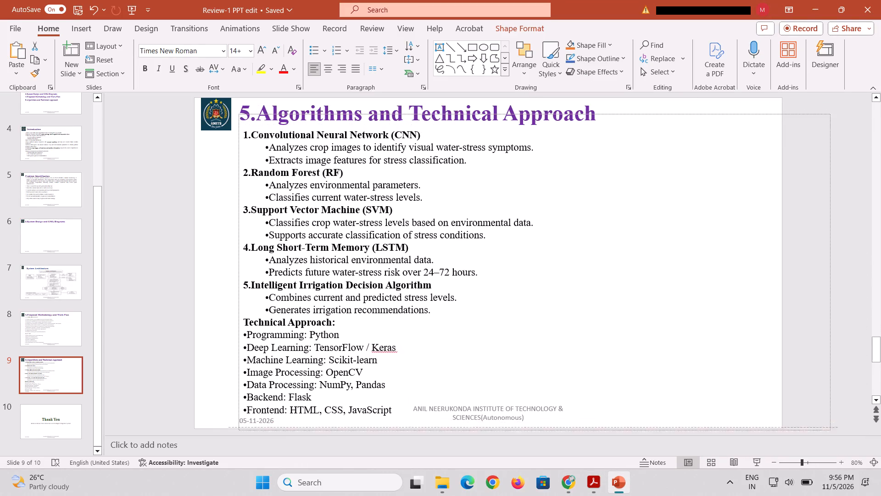
drag(240, 324, 239, 319)
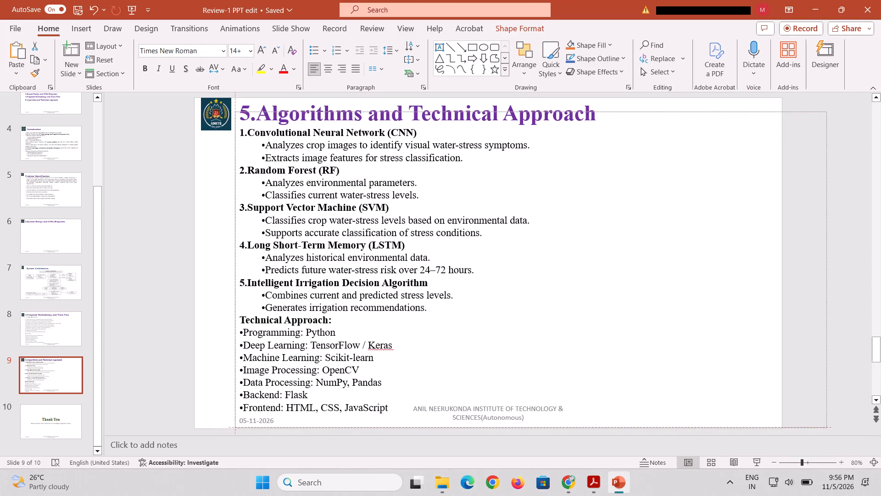
drag(239, 319, 240, 316)
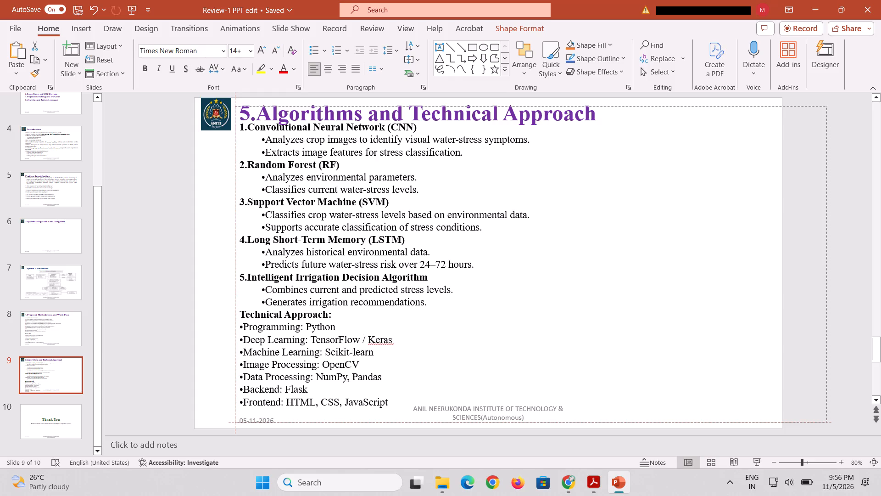
drag(240, 316, 240, 317)
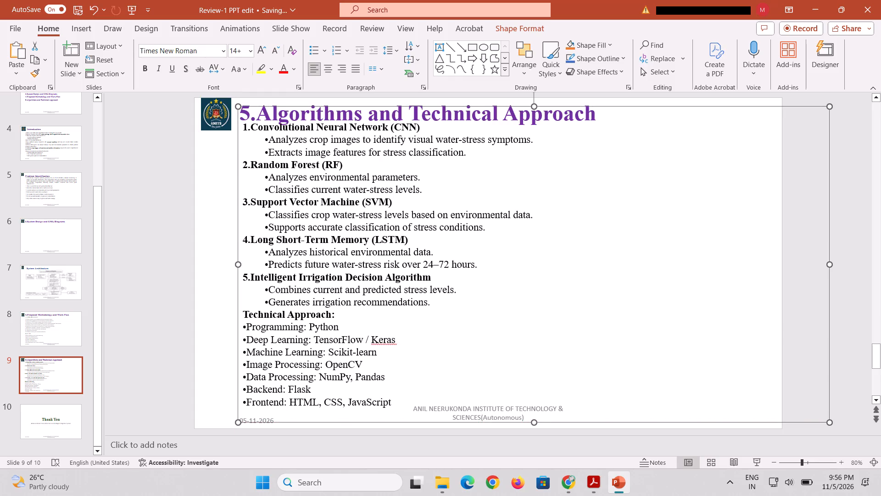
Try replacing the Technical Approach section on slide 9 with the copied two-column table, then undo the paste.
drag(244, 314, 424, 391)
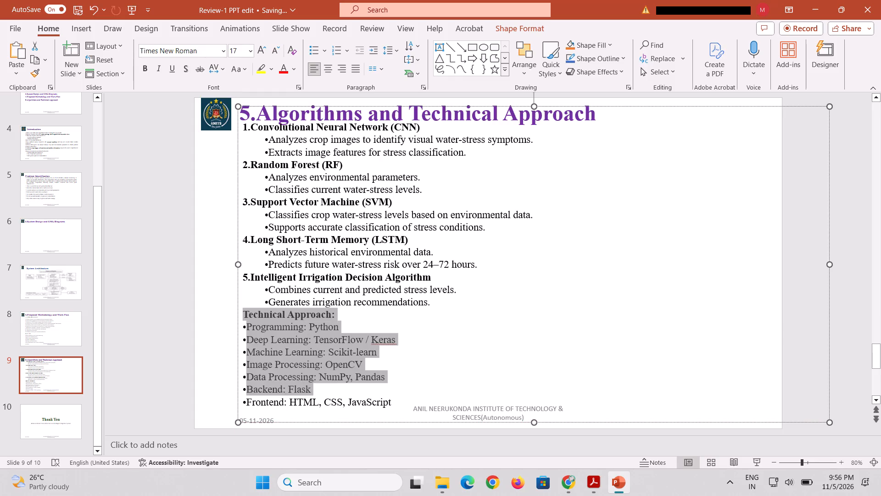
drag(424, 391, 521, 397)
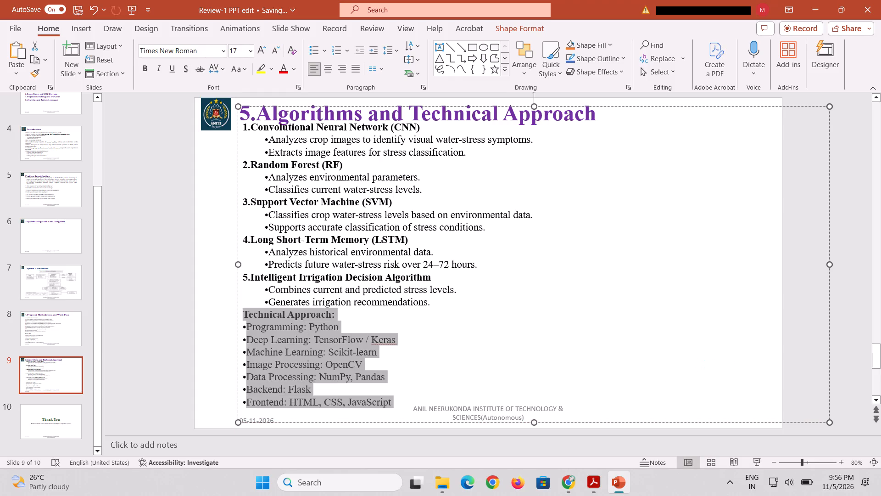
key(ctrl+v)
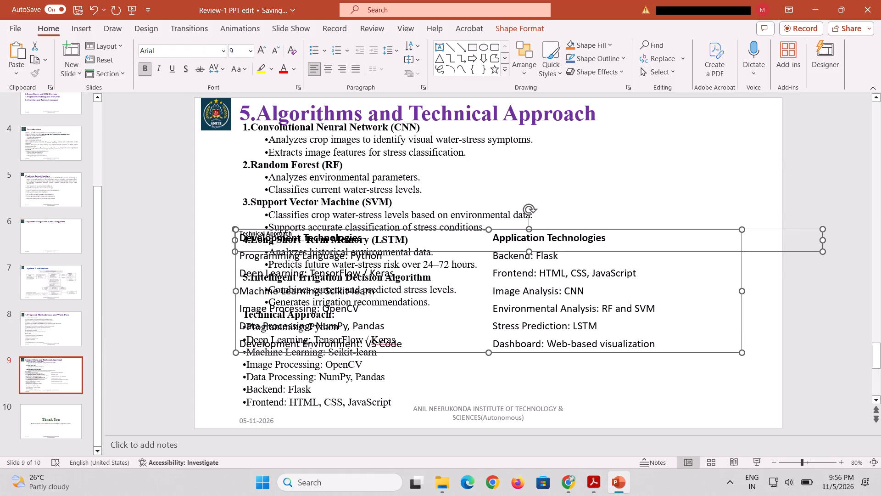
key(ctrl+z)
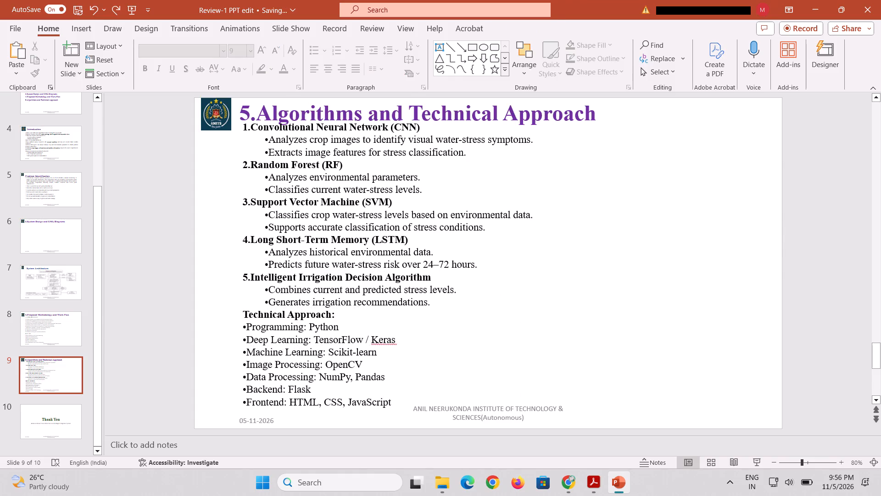
Cut the Technical Approach heading and its bullets, from Programming to Frontend, out of slide 9's body text.
drag(245, 314, 291, 338)
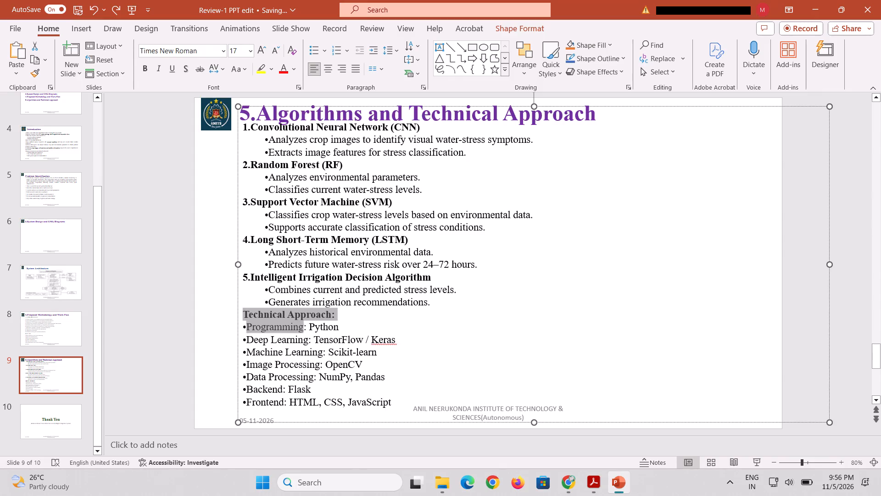
drag(291, 338, 402, 408)
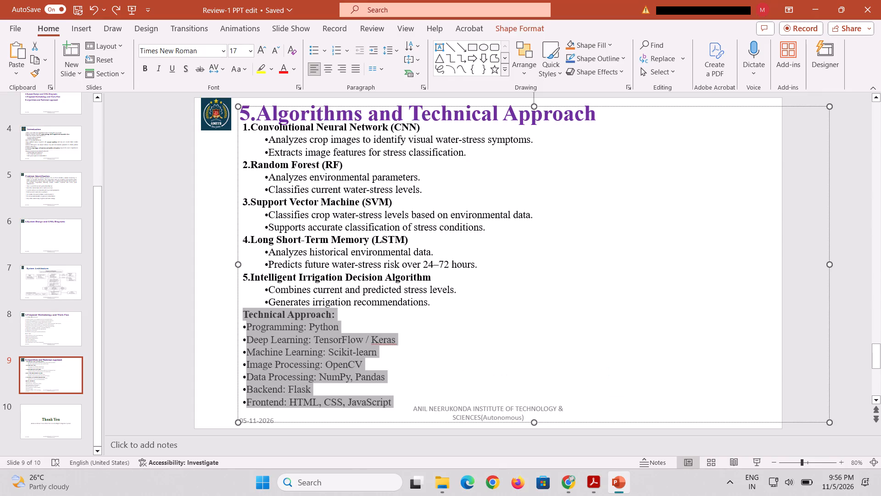
key(ctrl+x)
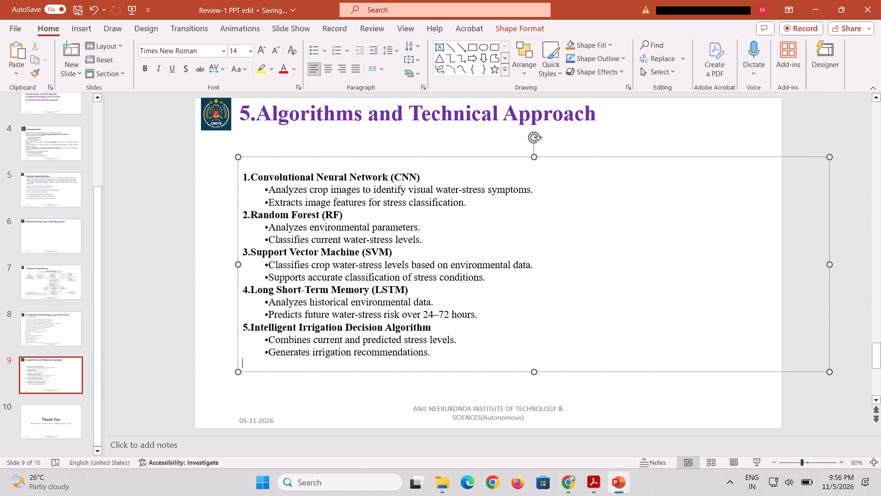
Stretch the upper-left corner of the algorithms text box upward, closer to the slide title.
drag(238, 157, 238, 138)
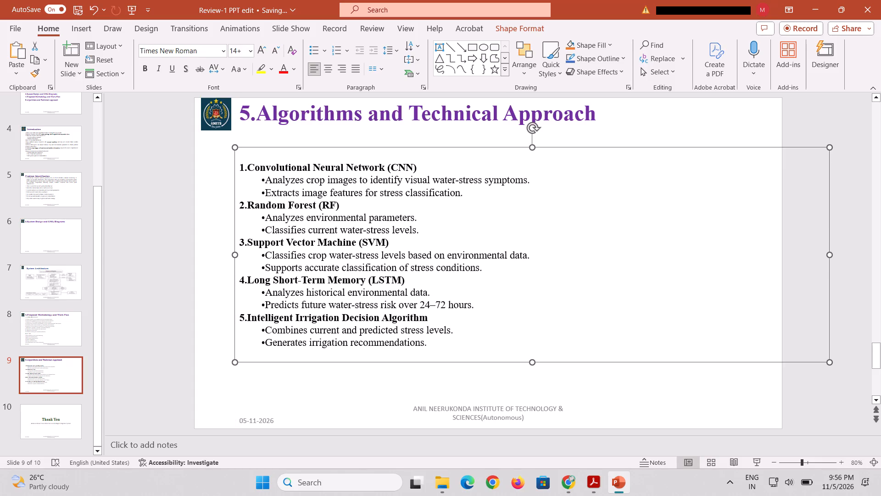
Set the font size of the whole five-item algorithms list to 18 and deselect the text box.
drag(248, 167, 453, 347)
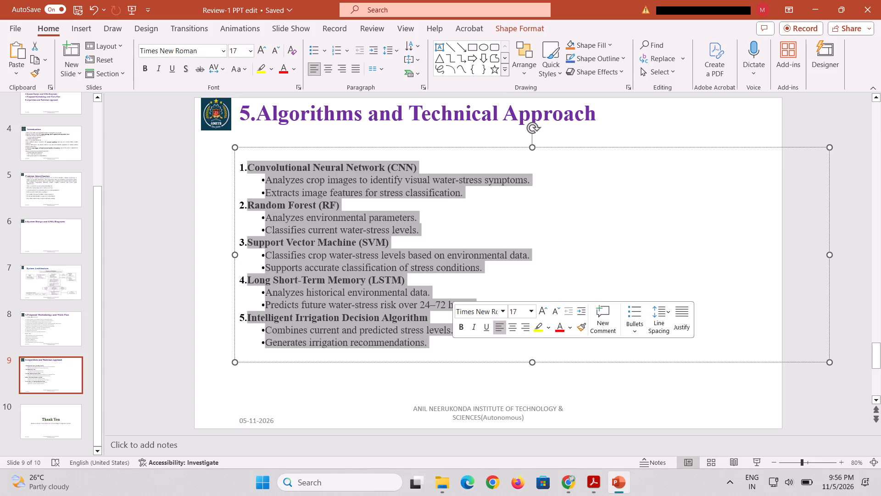
click(530, 311)
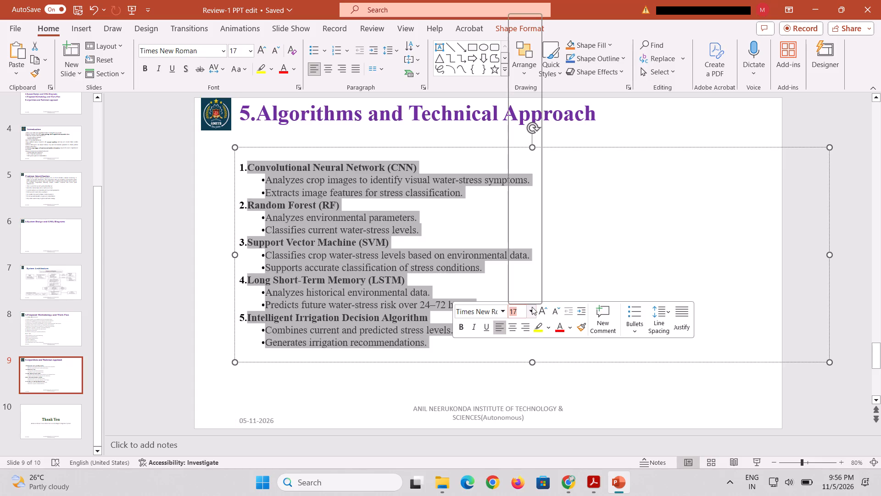
click(523, 130)
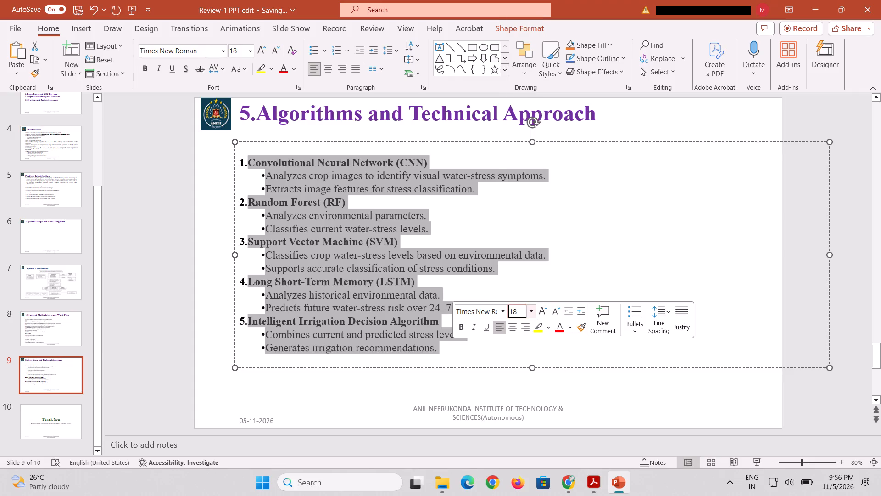
click(487, 208)
double_click(382, 406)
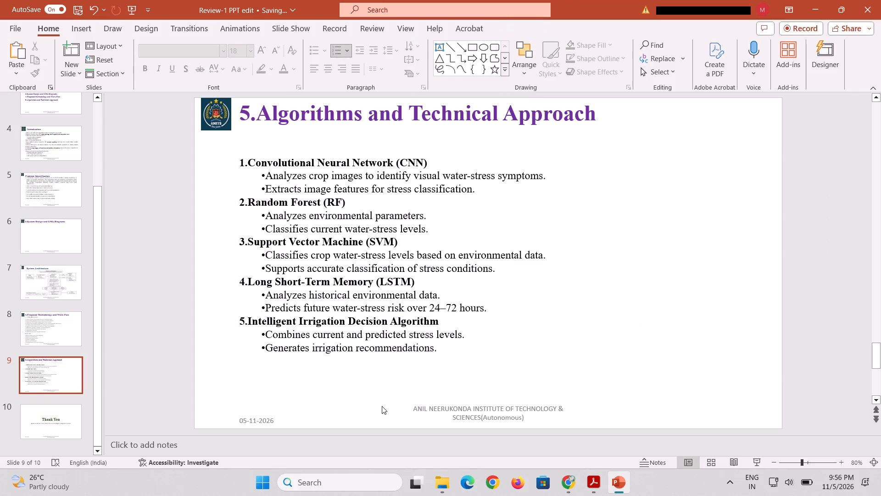
Enlarge the date placeholder at the foot of slide 9 by stretching its upper-left corner upward.
click(270, 422)
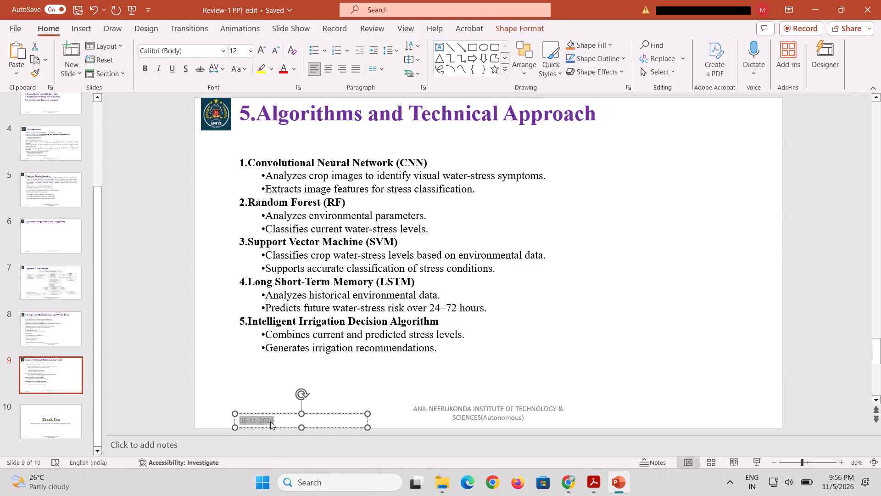
drag(235, 413, 236, 410)
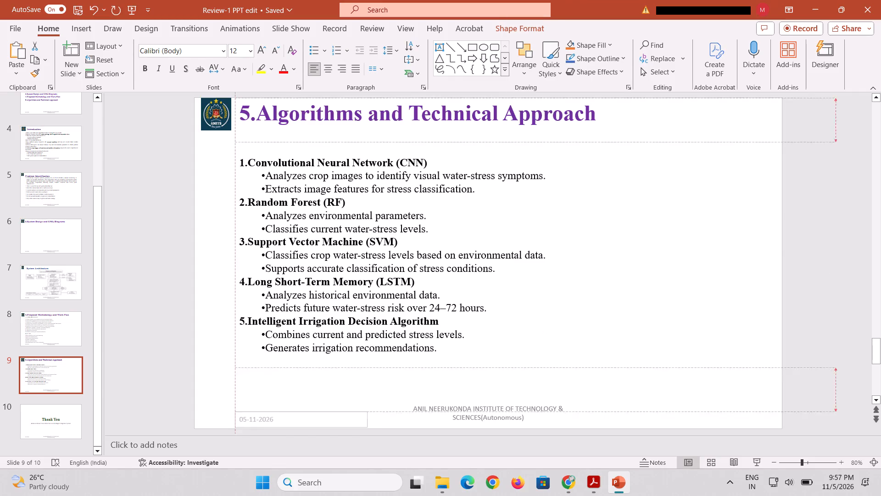
drag(236, 410, 240, 394)
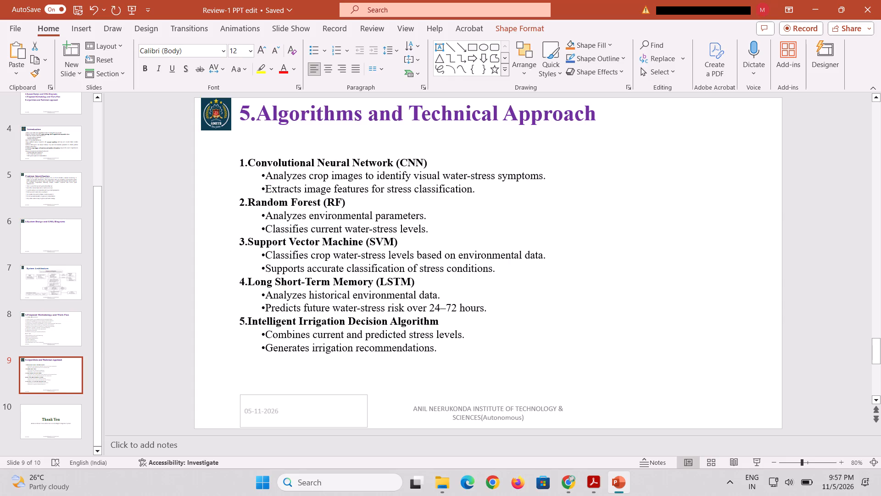
drag(240, 394, 240, 394)
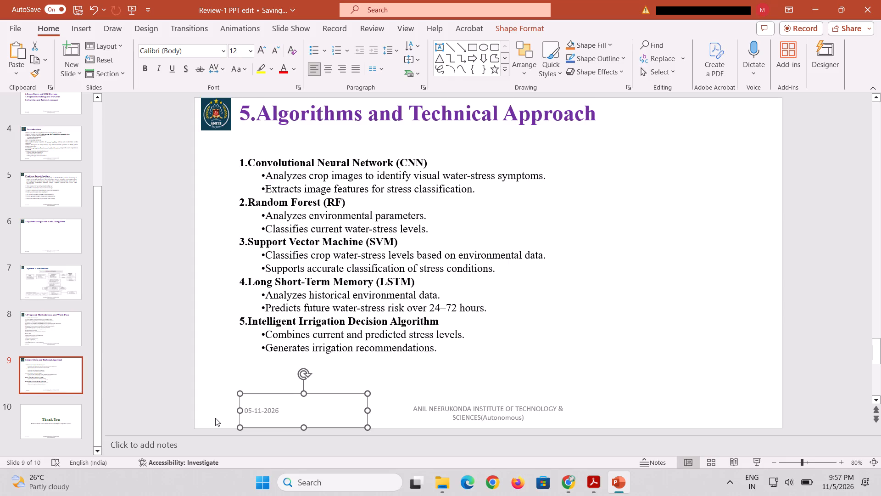
Add two blank lines at the top of the algorithms text box, above the Convolutional Neural Network (CNN) item.
click(215, 418)
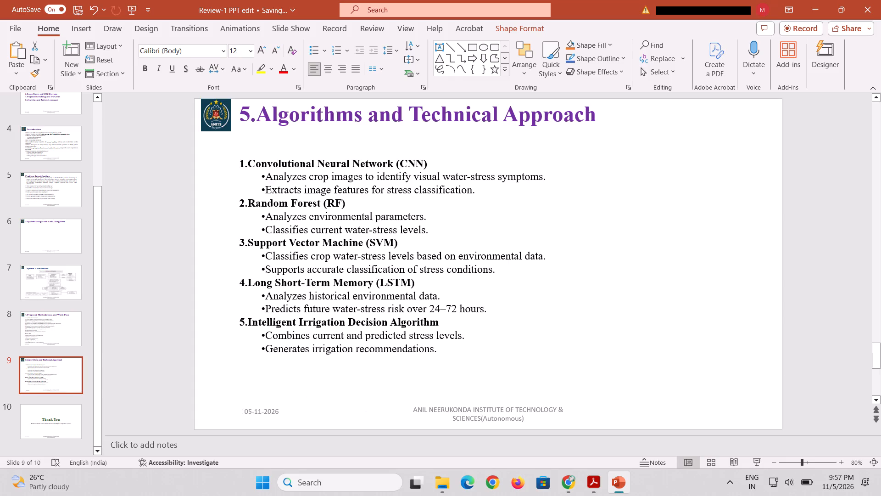
click(358, 296)
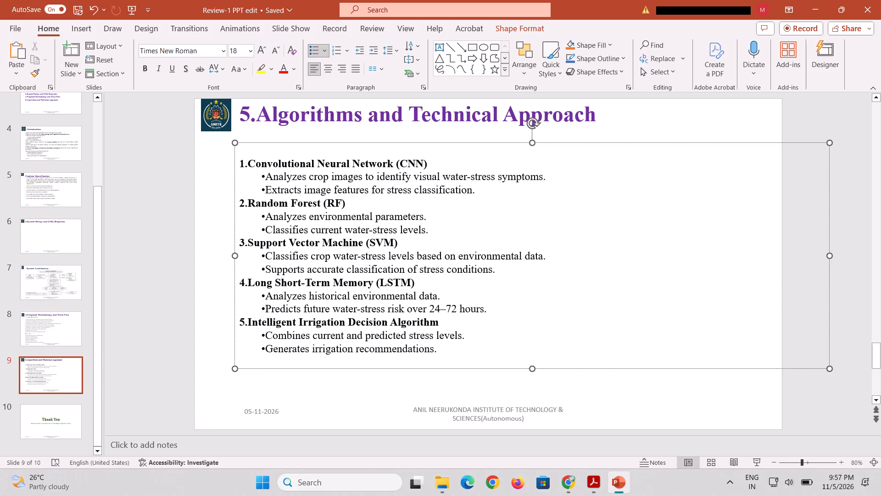
click(294, 147)
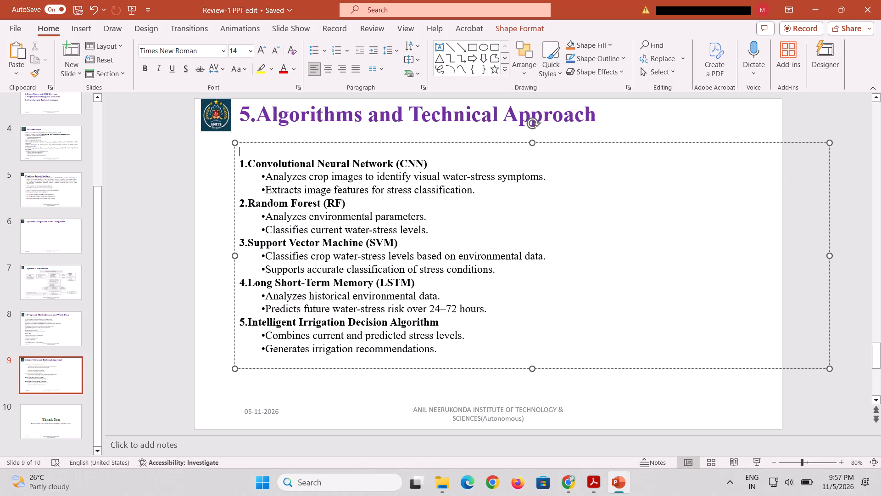
key(Return)
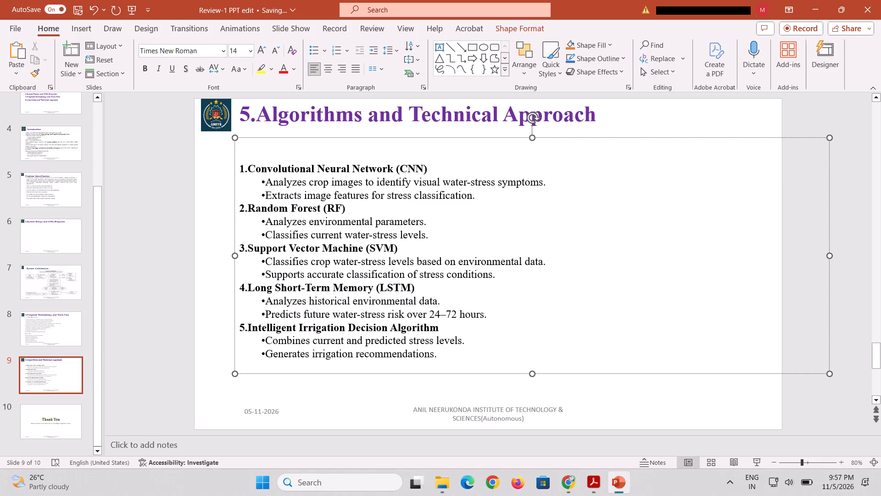
key(shift+Return)
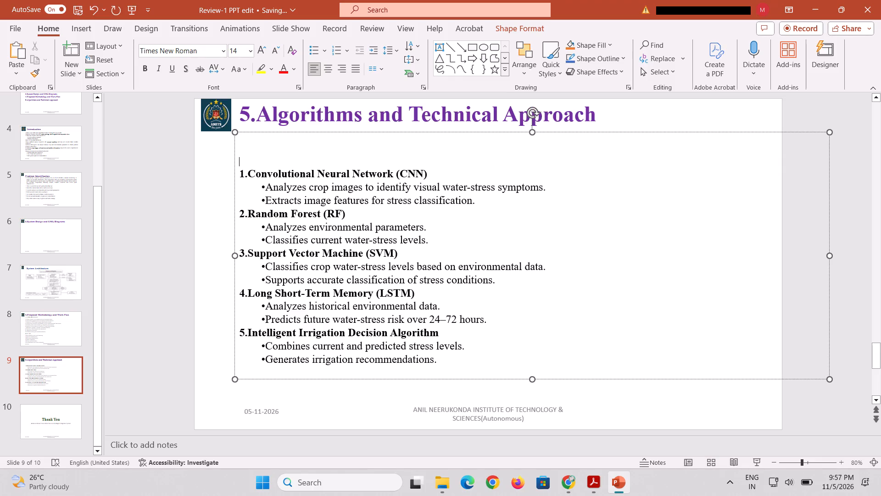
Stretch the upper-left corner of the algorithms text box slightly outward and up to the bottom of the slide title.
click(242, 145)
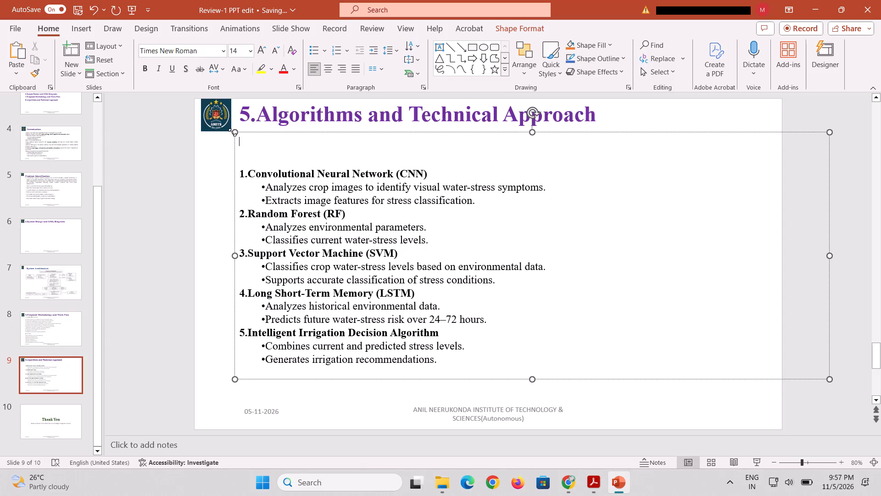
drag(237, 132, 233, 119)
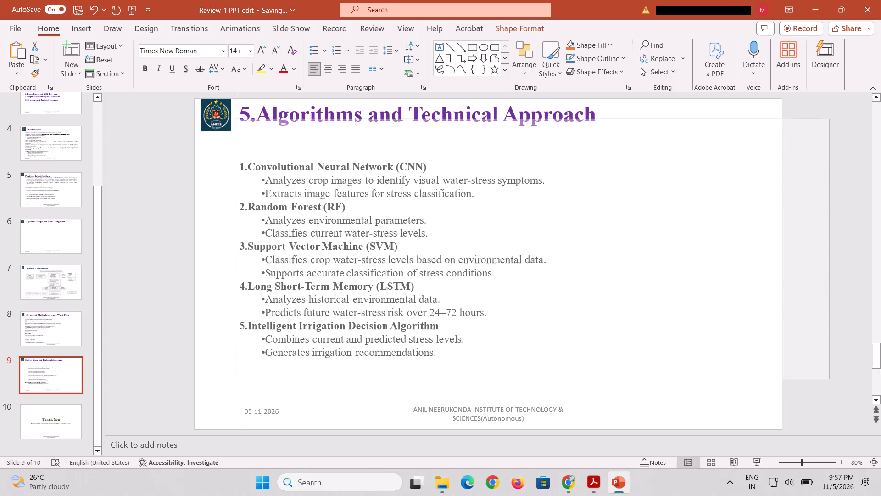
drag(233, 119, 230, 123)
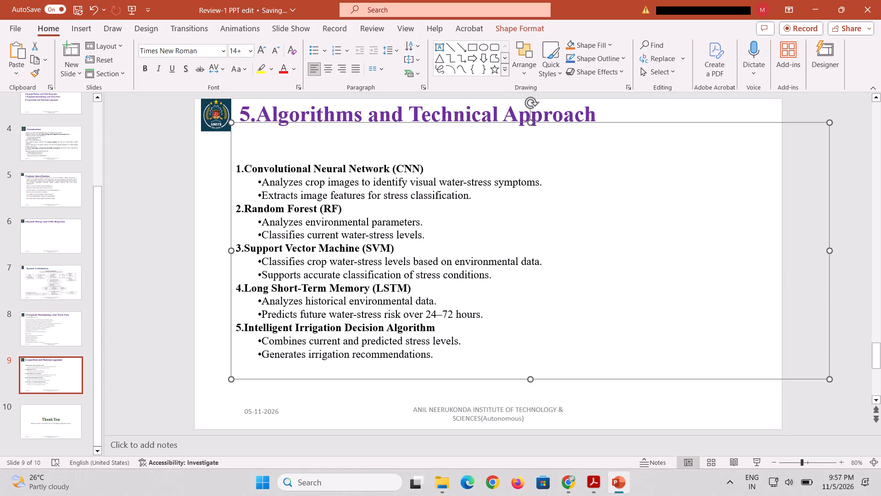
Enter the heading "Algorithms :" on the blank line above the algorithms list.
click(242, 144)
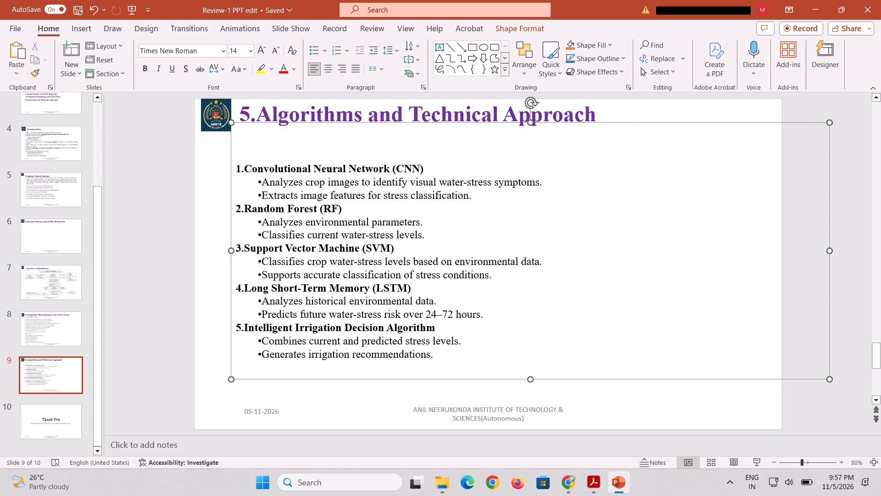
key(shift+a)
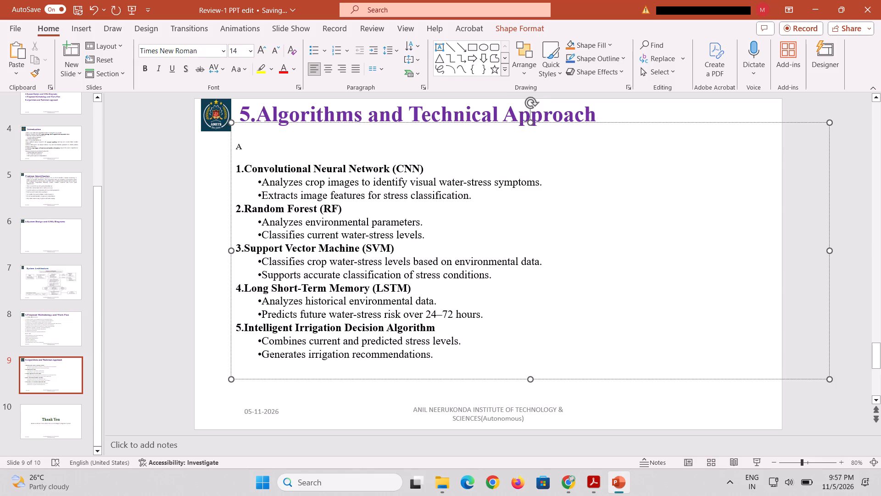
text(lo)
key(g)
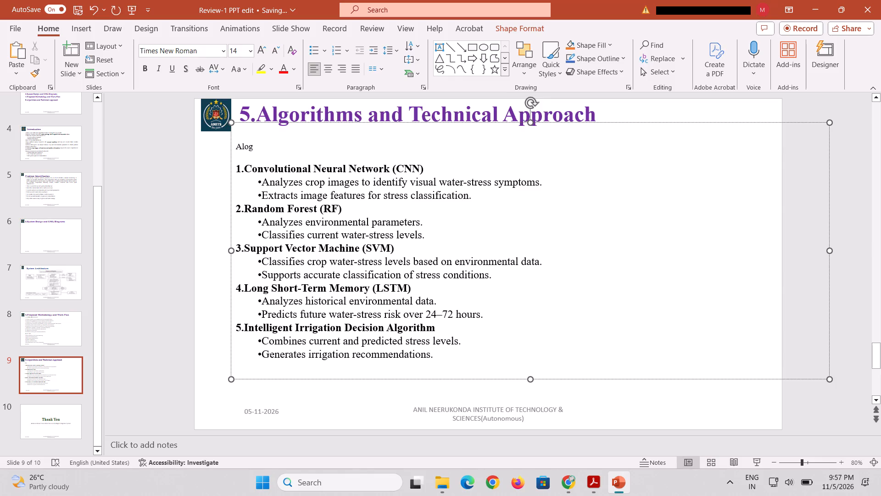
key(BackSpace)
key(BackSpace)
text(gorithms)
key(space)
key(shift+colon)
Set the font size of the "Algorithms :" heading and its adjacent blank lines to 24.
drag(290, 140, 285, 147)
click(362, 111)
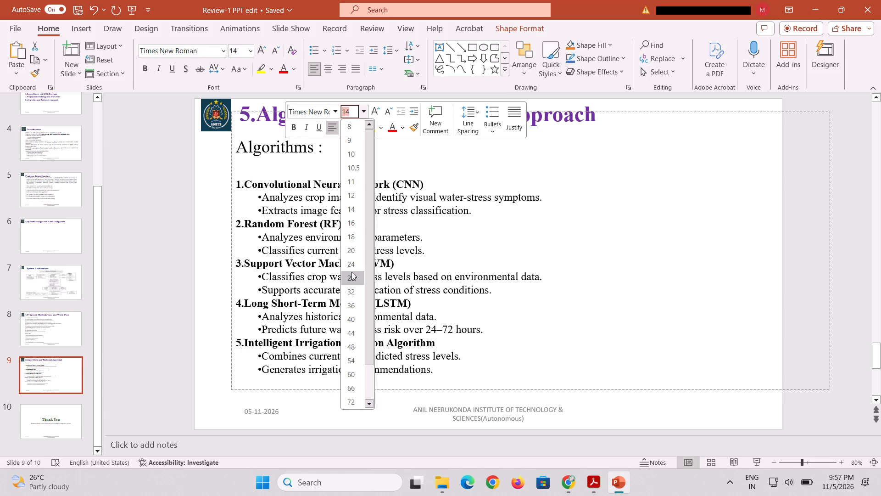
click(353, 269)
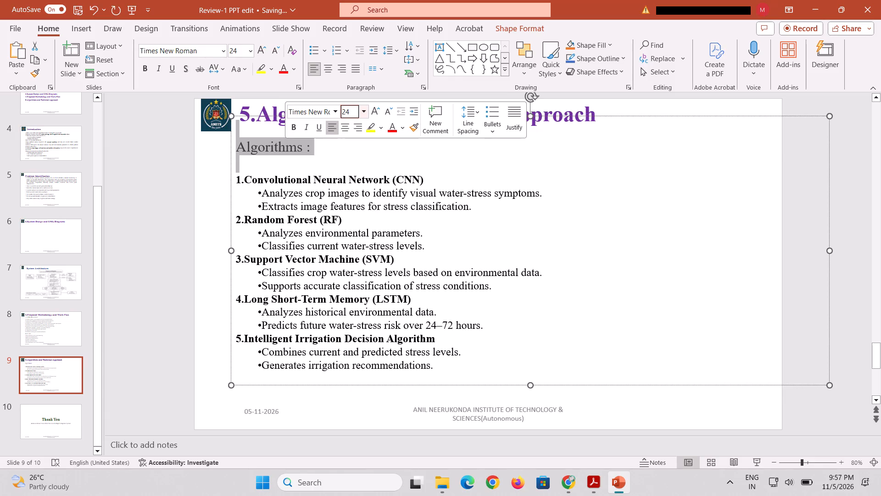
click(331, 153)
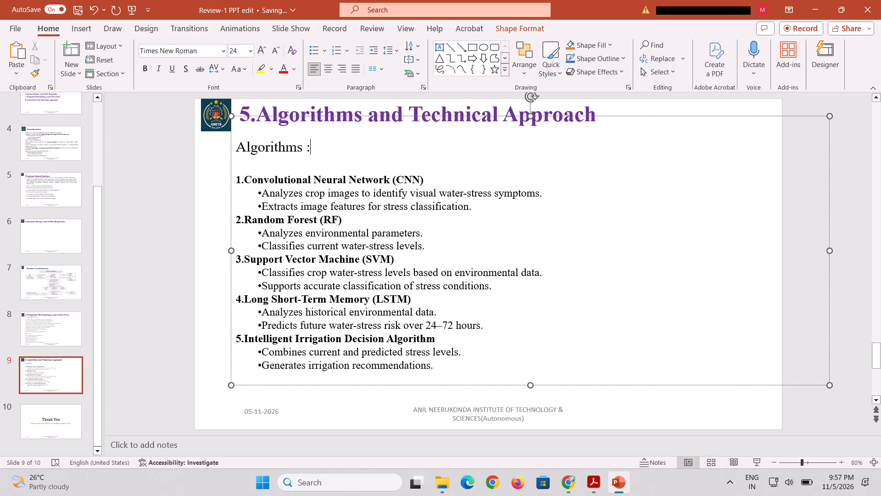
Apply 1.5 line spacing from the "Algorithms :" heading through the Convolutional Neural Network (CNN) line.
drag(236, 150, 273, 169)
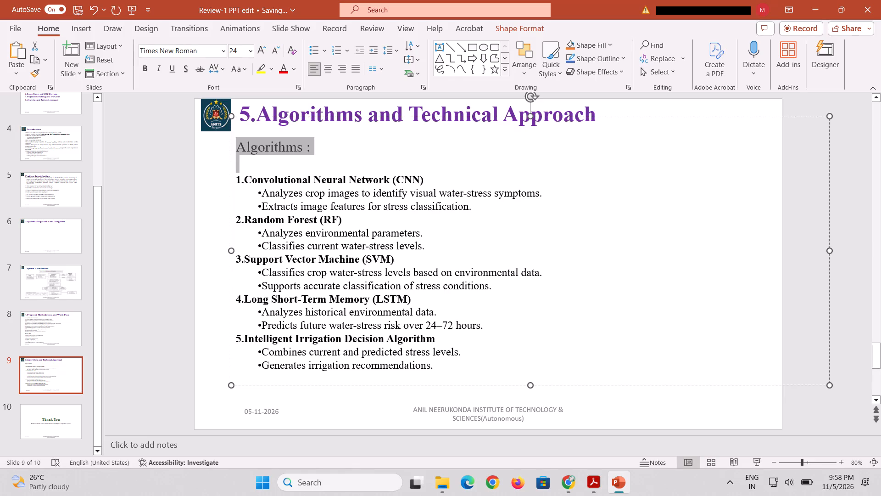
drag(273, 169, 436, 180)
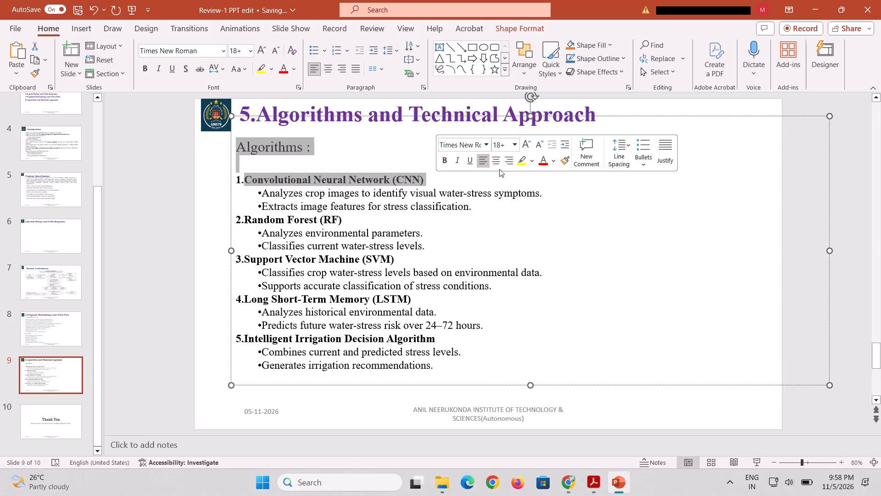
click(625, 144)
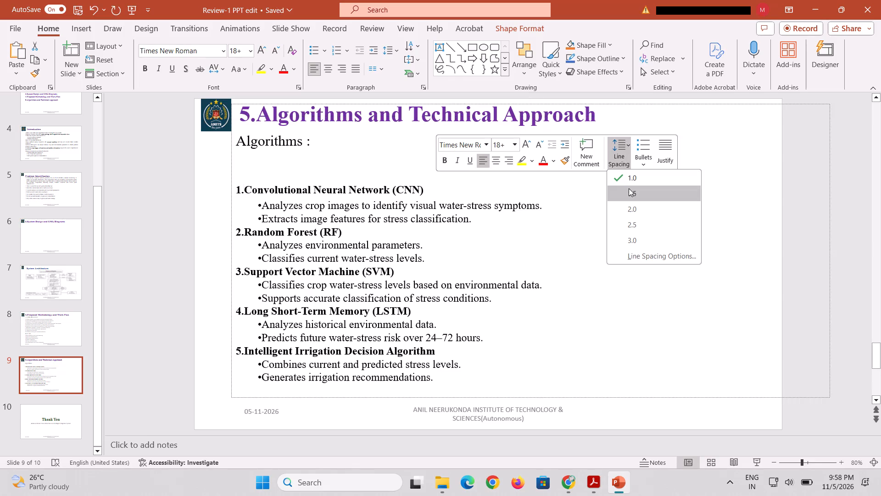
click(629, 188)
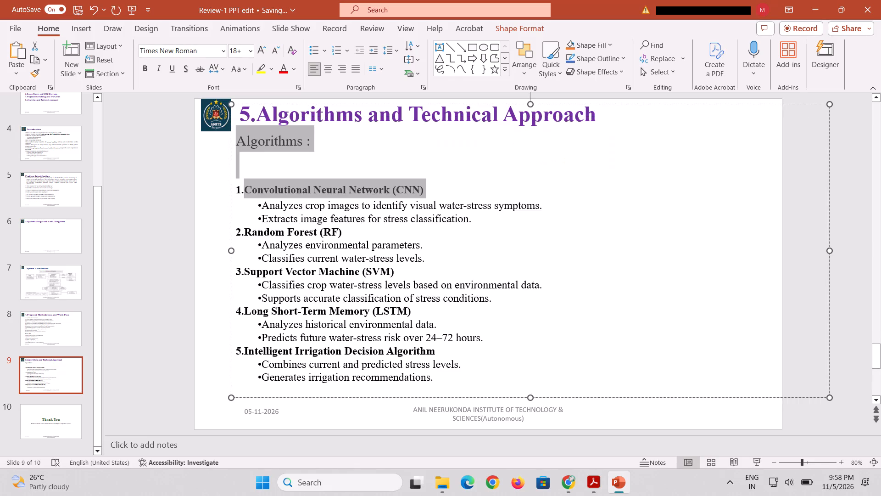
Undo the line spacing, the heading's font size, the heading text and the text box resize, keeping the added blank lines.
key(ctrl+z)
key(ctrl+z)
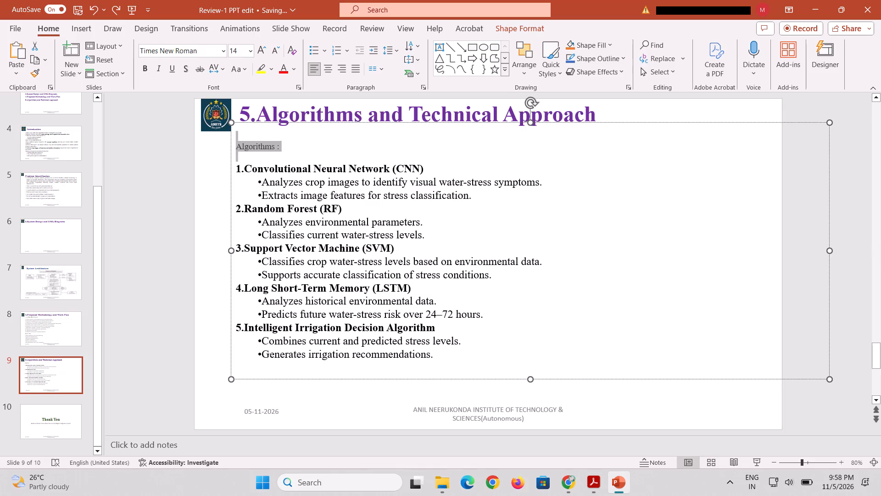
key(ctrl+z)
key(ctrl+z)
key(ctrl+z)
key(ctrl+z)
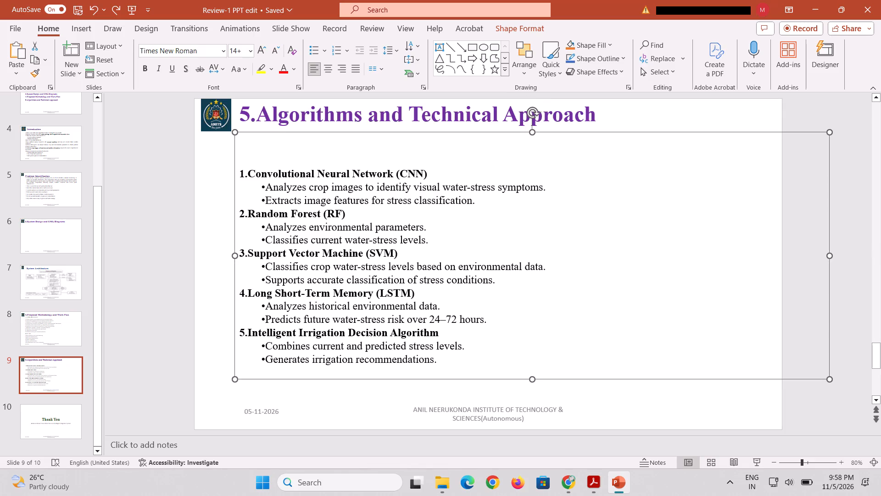
Enter the heading "Algorithms :" on the middle blank line above the algorithms list.
click(245, 150)
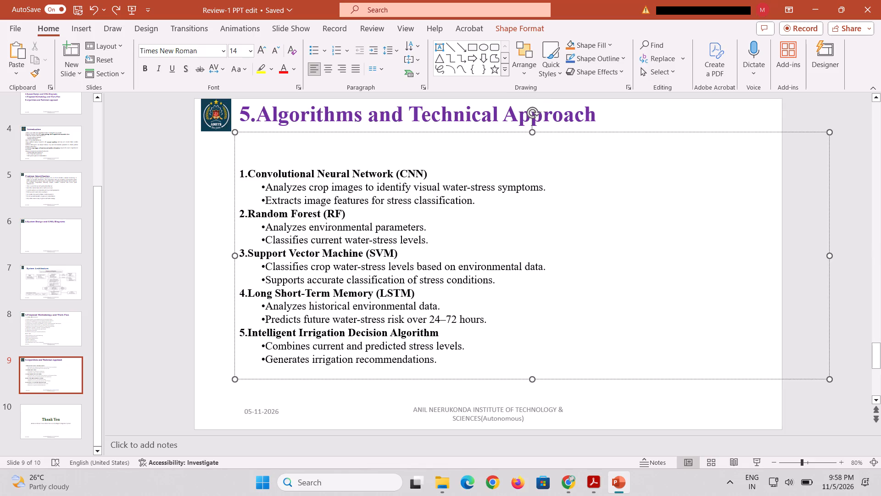
key(shift+a)
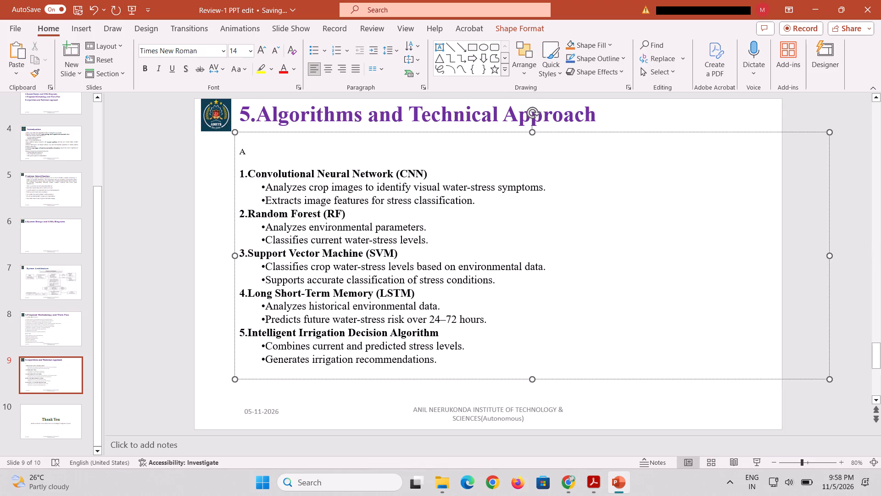
key(l)
text(gorithms)
key(space)
key(shift+colon)
Set the font size of only the "Algorithms :" heading to 25.
drag(289, 151, 237, 152)
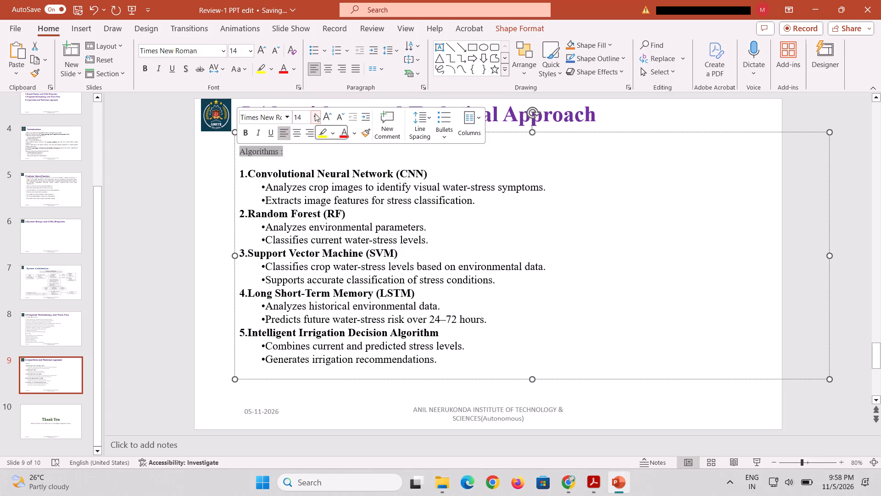
click(315, 113)
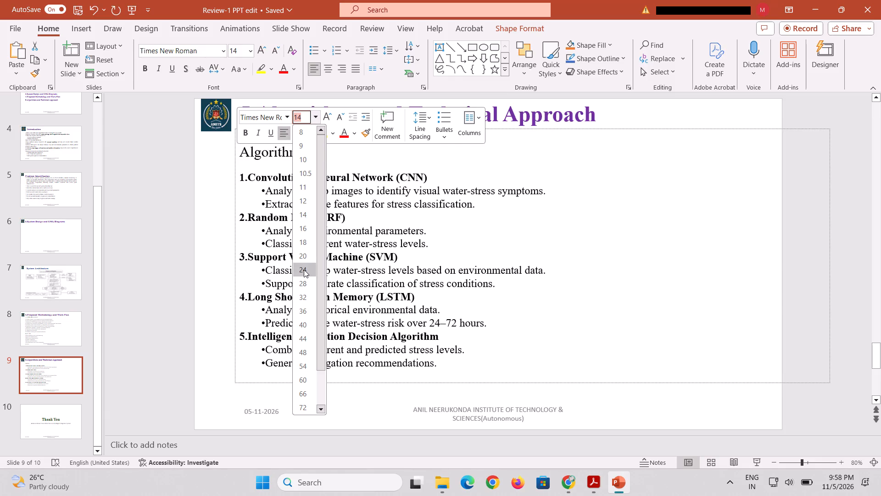
click(304, 270)
click(306, 117)
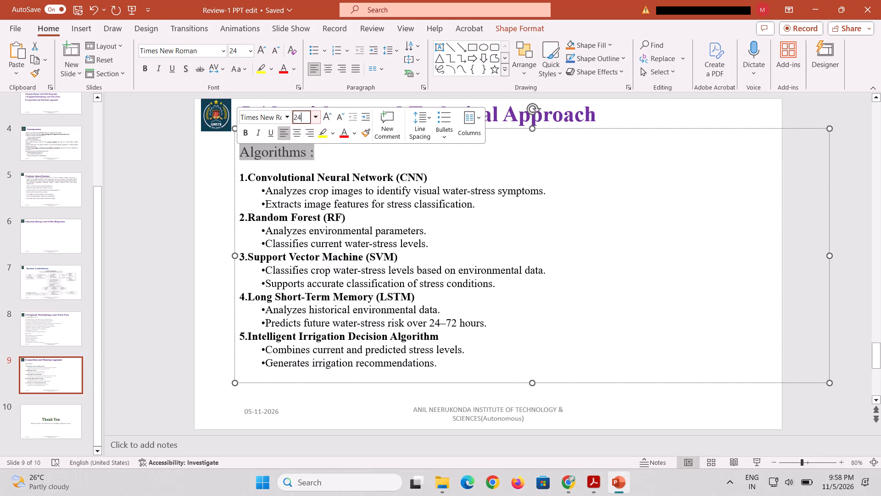
key(BackSpace)
key(5)
key(Return)
click(335, 159)
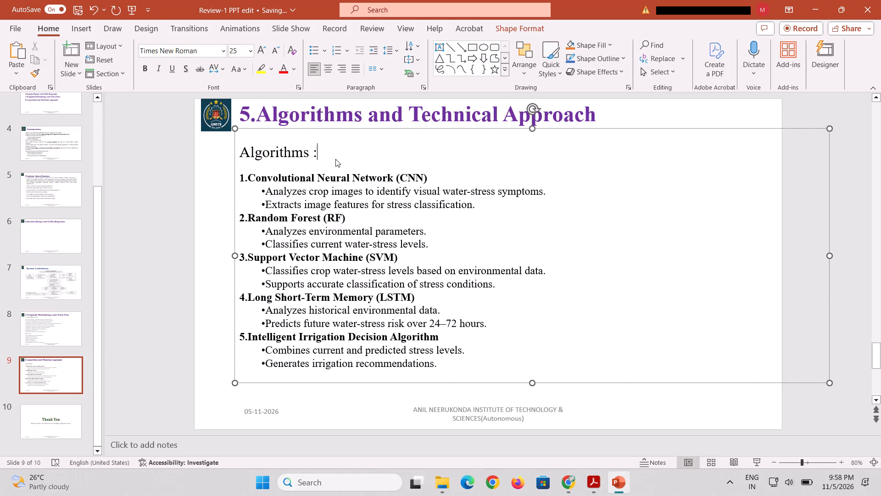
Change the font color of the "Algorithms :" heading to the theme's medium blue.
drag(335, 159, 256, 156)
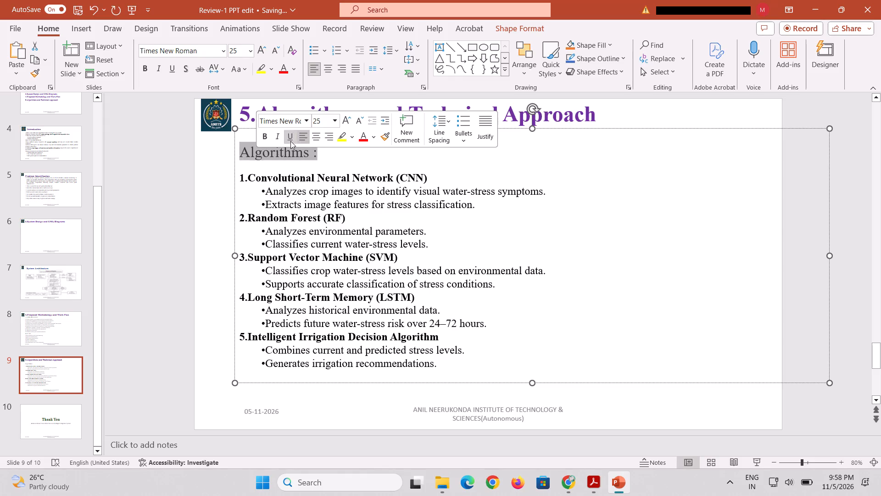
click(363, 135)
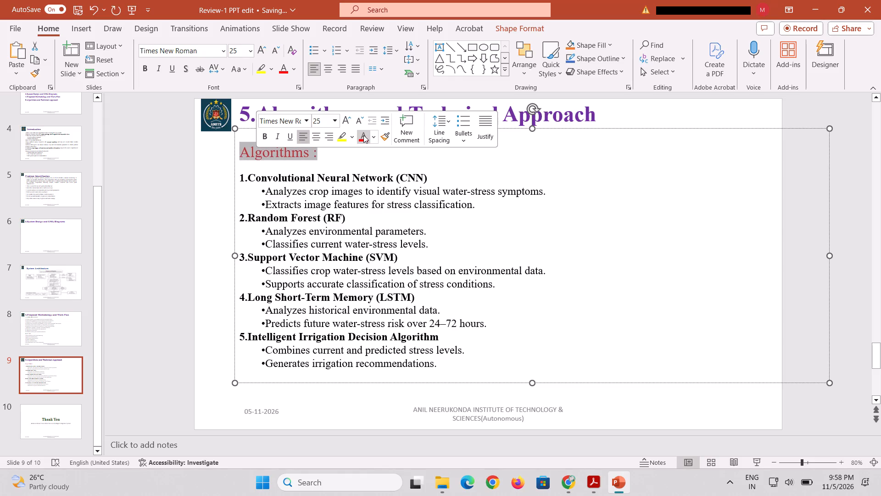
click(377, 135)
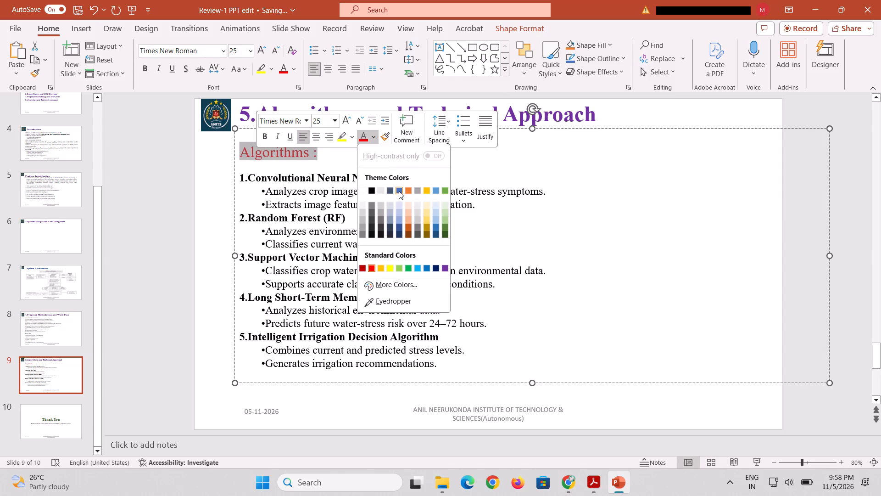
click(399, 192)
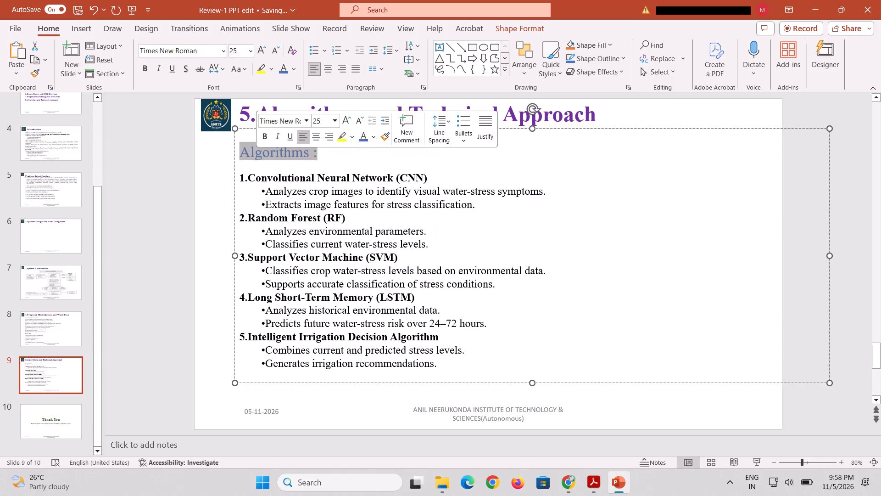
Reduce the height of the slide title's box from its top edge so the title sits lower, closer to the "Algorithms :" heading.
click(340, 173)
click(206, 171)
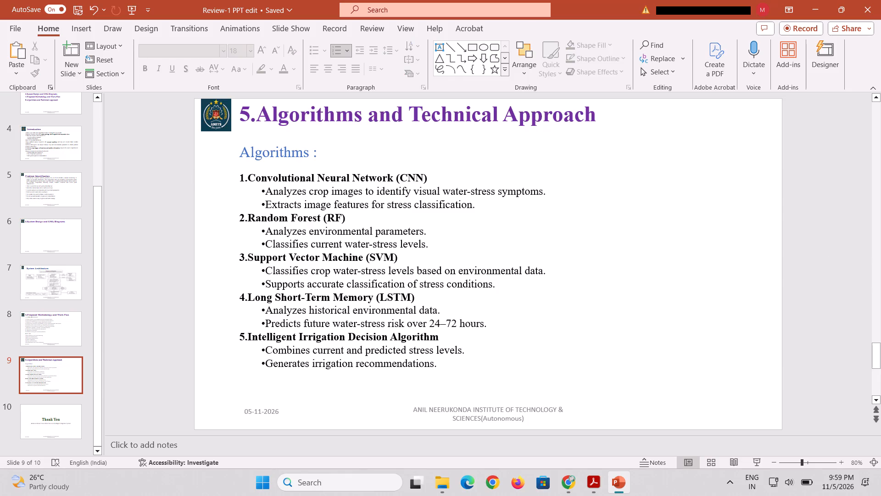
click(364, 110)
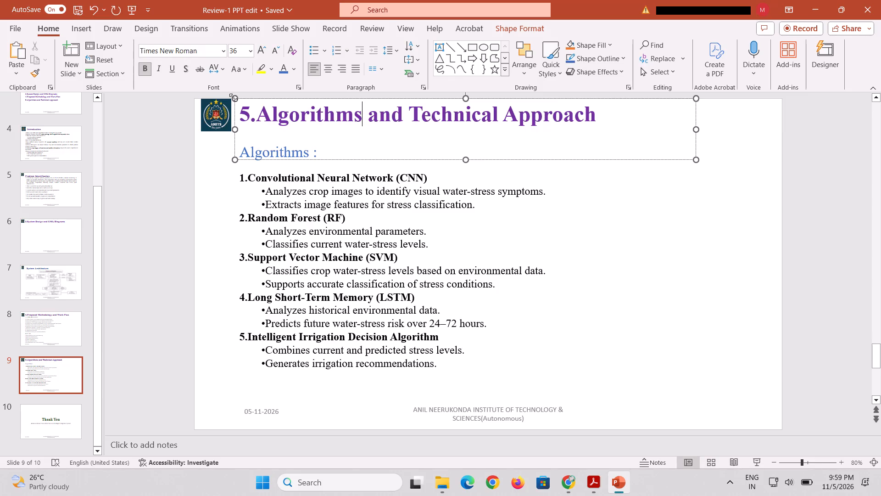
drag(233, 97, 236, 114)
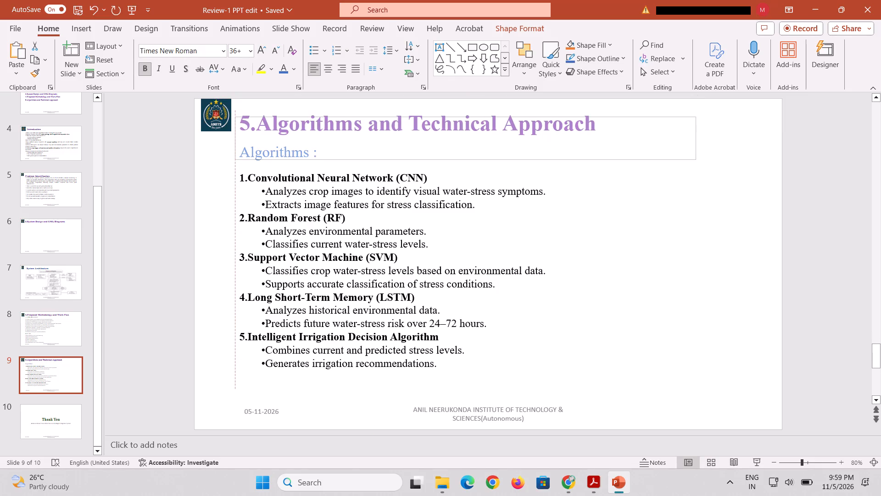
drag(236, 114, 237, 112)
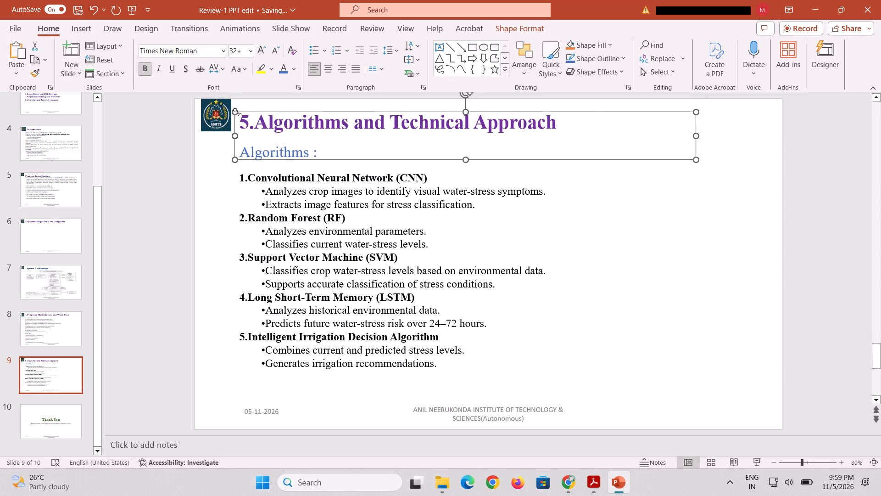
click(226, 166)
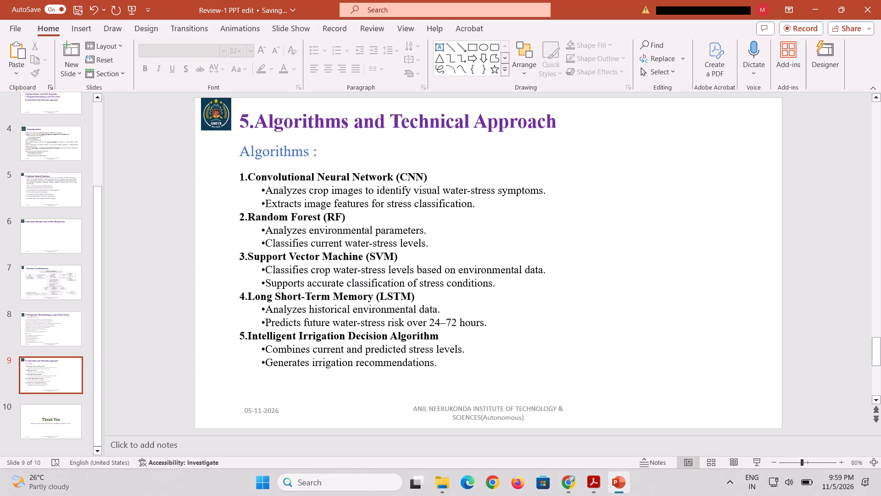
Remove the blank line between the "Algorithms :" heading and the first algorithm.
click(246, 164)
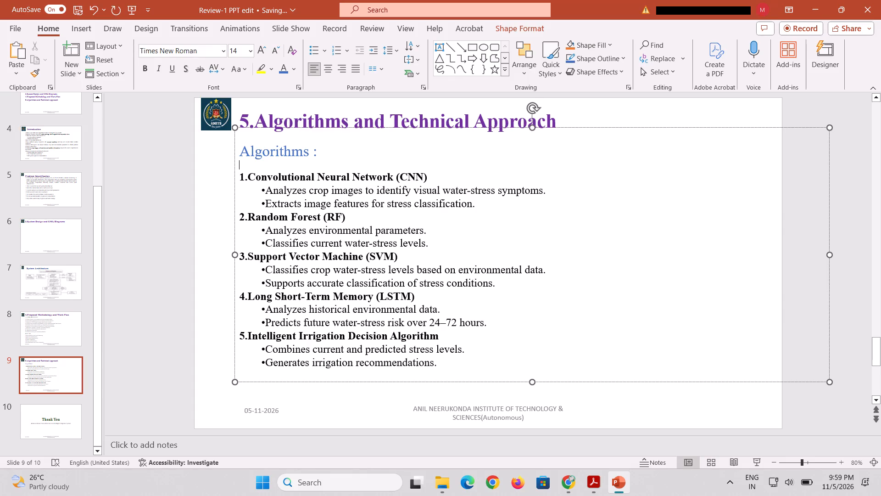
key(BackSpace)
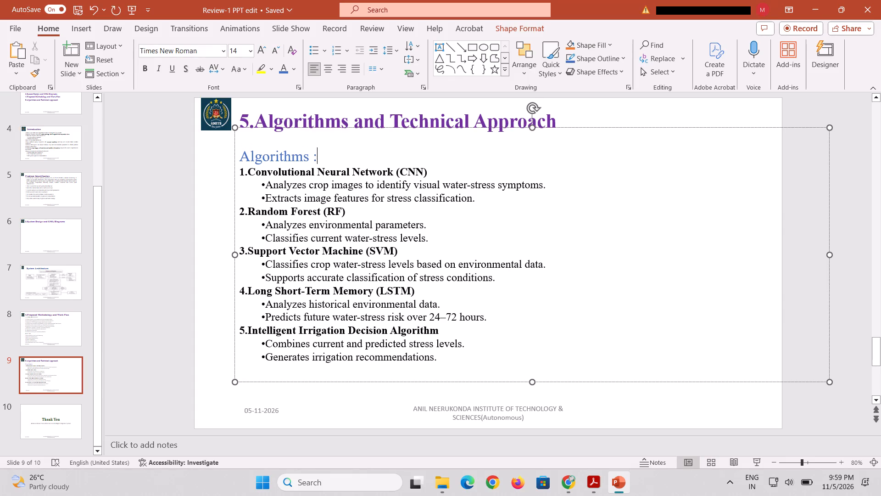
Resize the algorithms text box from its top-left corner so its text starts slightly left of the slide title.
drag(236, 129, 236, 117)
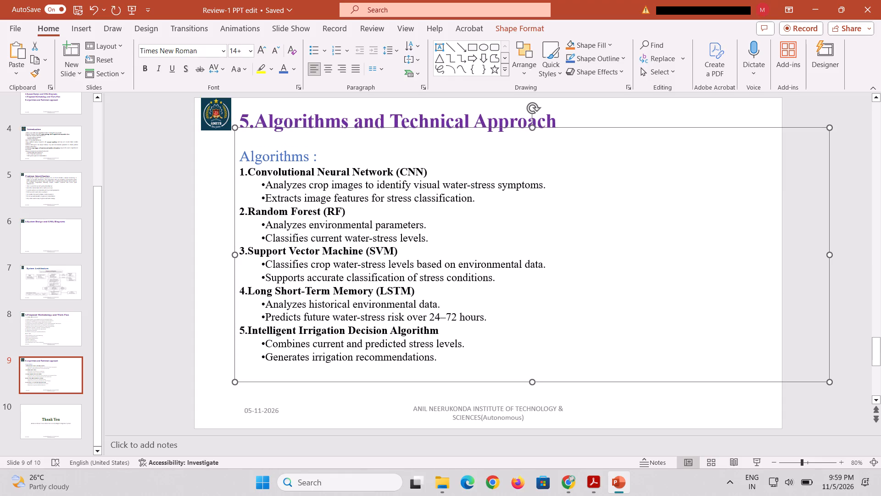
drag(235, 130, 234, 118)
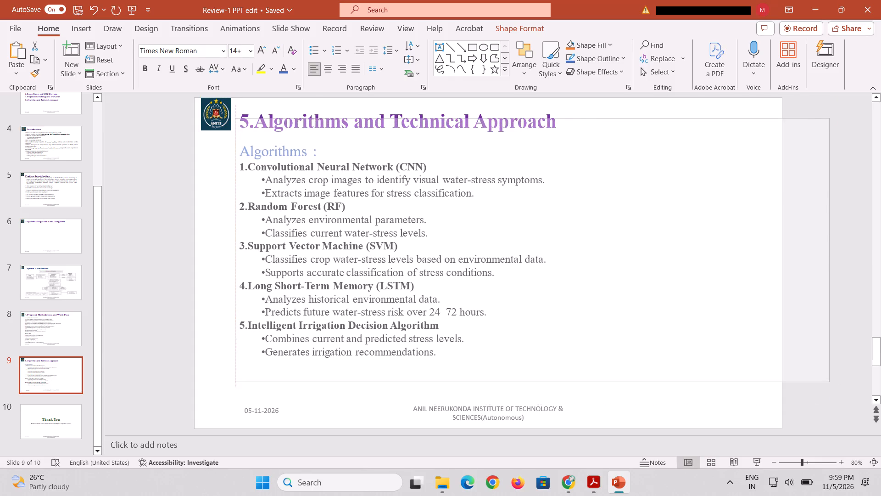
drag(234, 118, 223, 122)
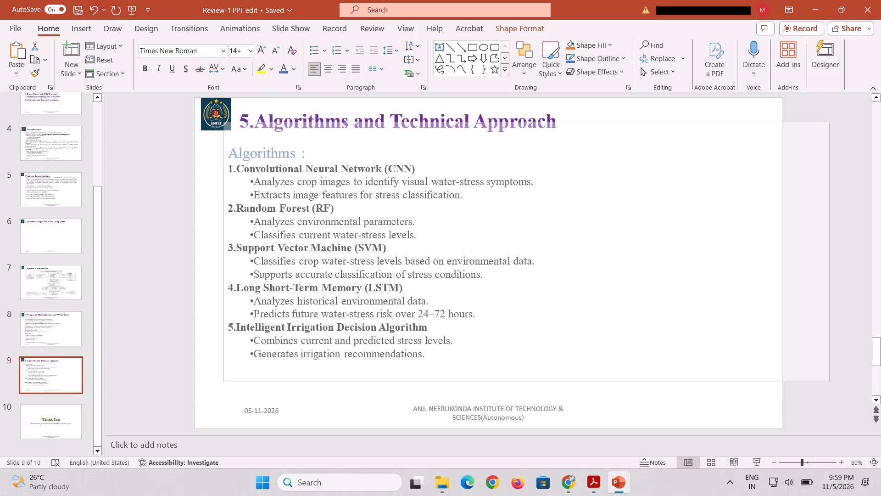
drag(223, 122, 229, 120)
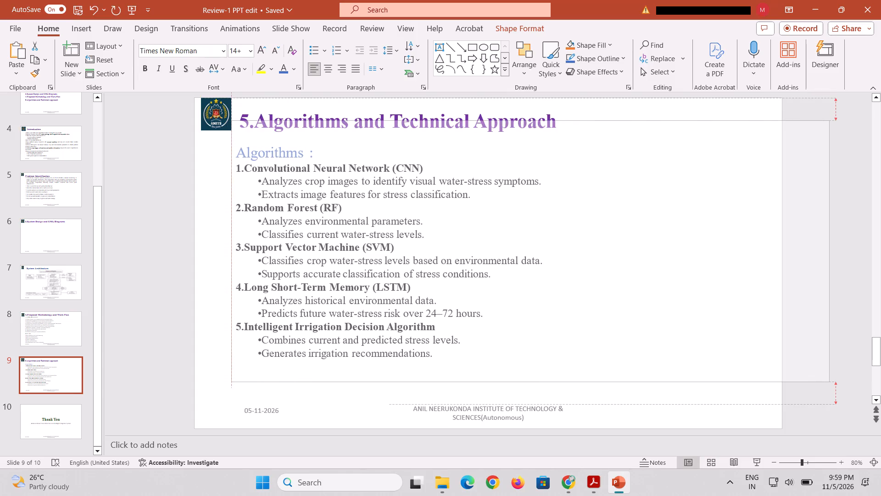
drag(229, 120, 224, 122)
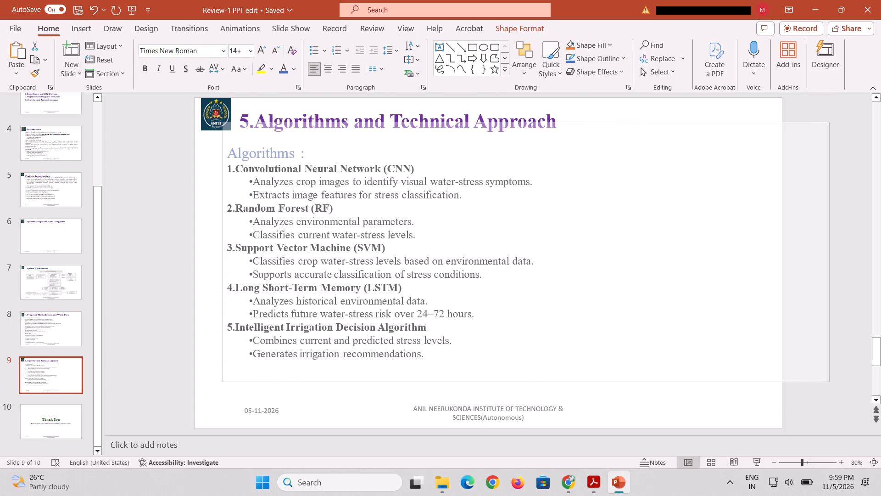
drag(224, 122, 226, 123)
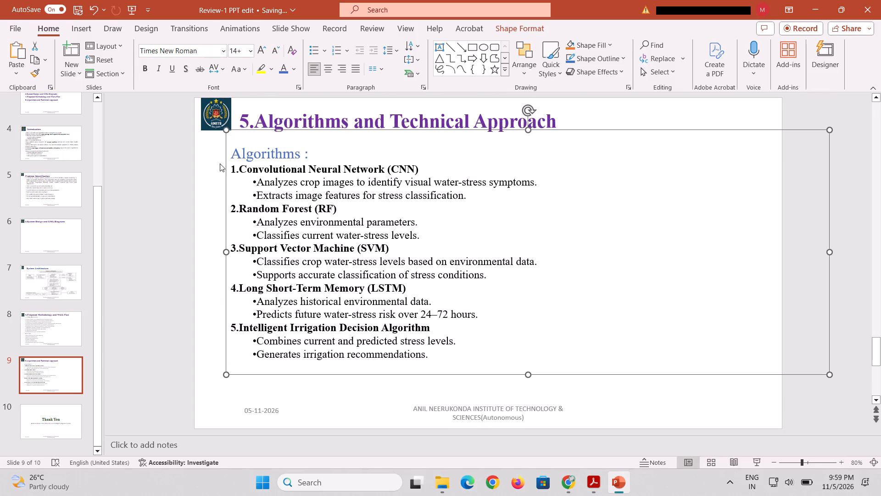
click(220, 163)
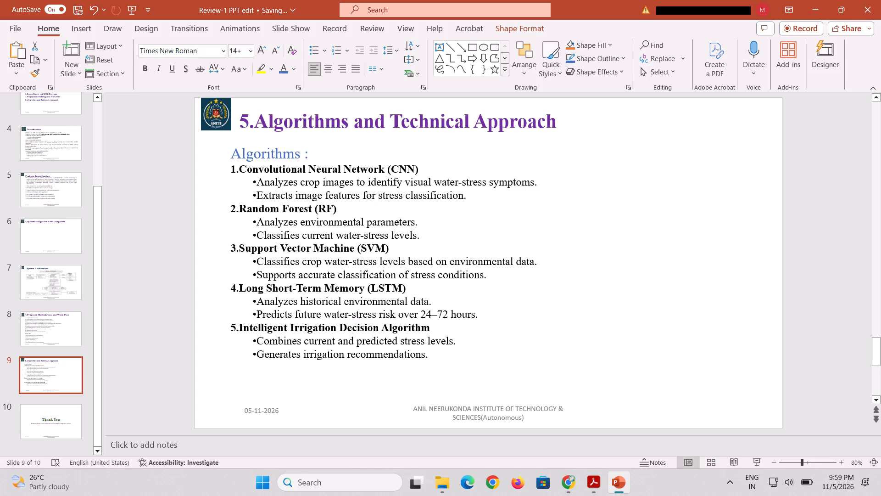
Increase the line spacing of the "Algorithms :" heading and the "Convolutional Neural Network (CNN)" line.
drag(232, 152, 415, 177)
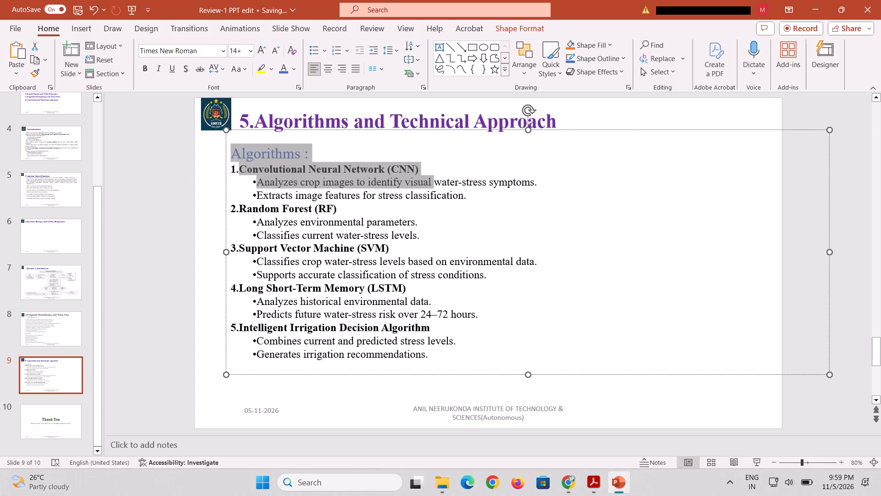
drag(415, 177, 460, 162)
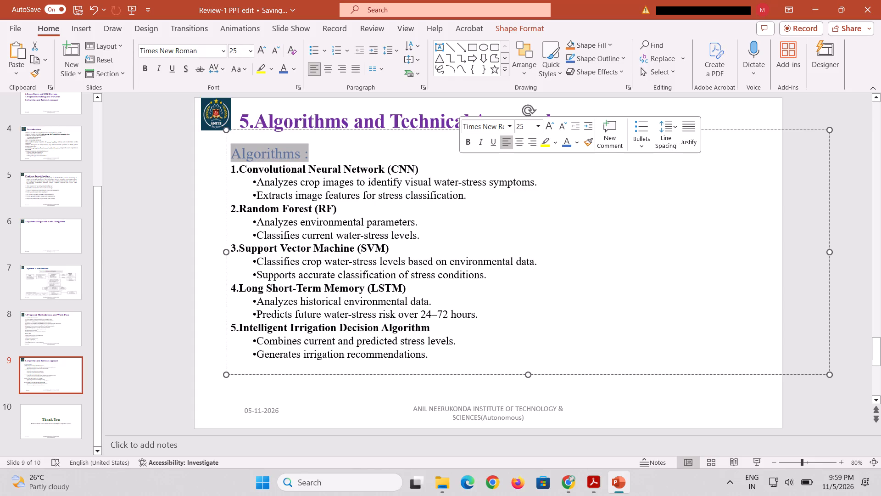
drag(436, 169, 252, 152)
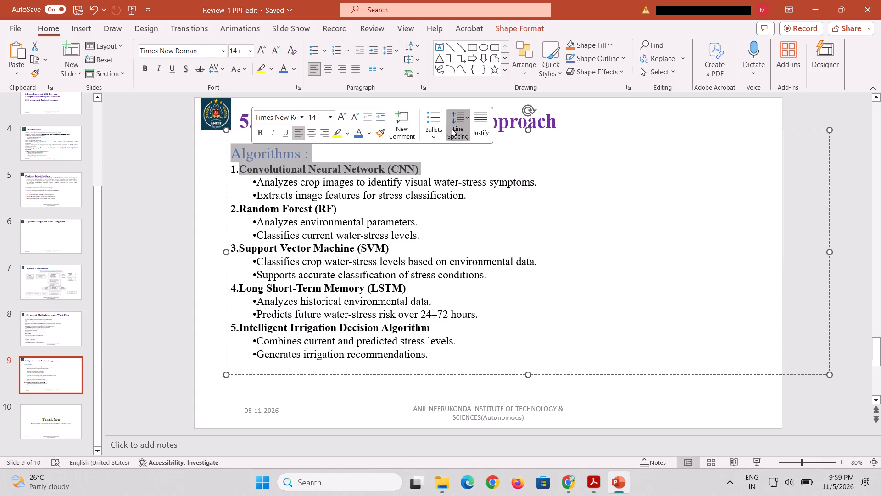
click(452, 129)
click(463, 161)
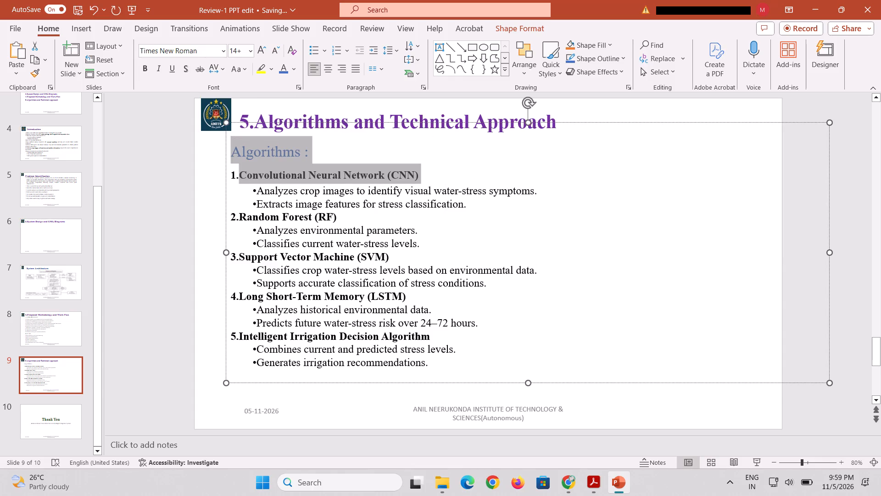
Change the font color of the "Algorithms :" heading to a darker shade of the theme's blue.
click(326, 149)
drag(326, 149, 240, 151)
click(354, 136)
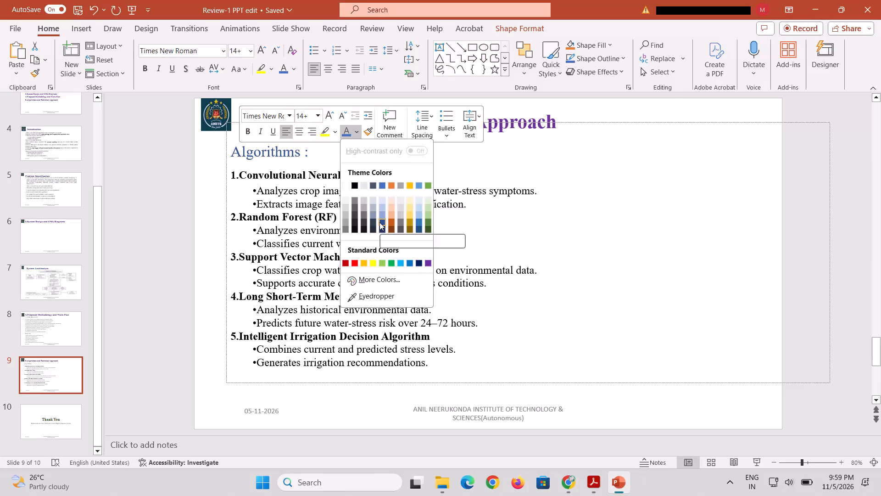
click(379, 222)
click(214, 228)
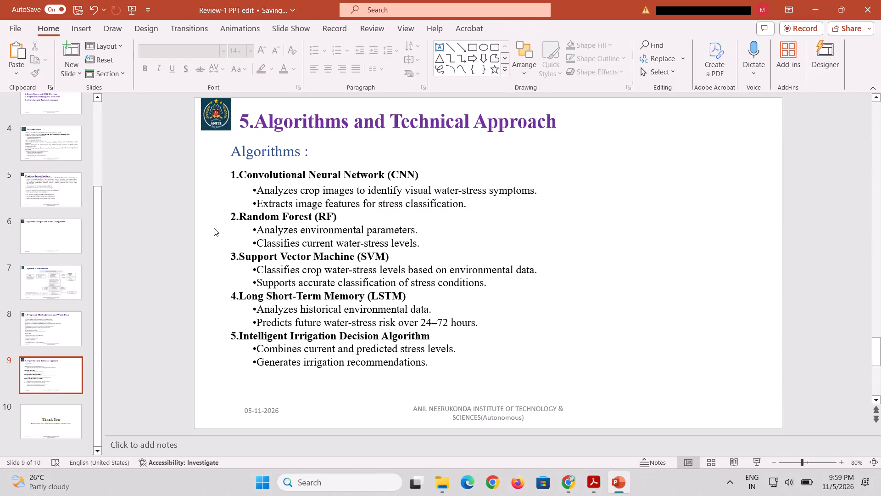
Insert a new slide directly after the Algorithms and Technical Approach slide.
click(66, 370)
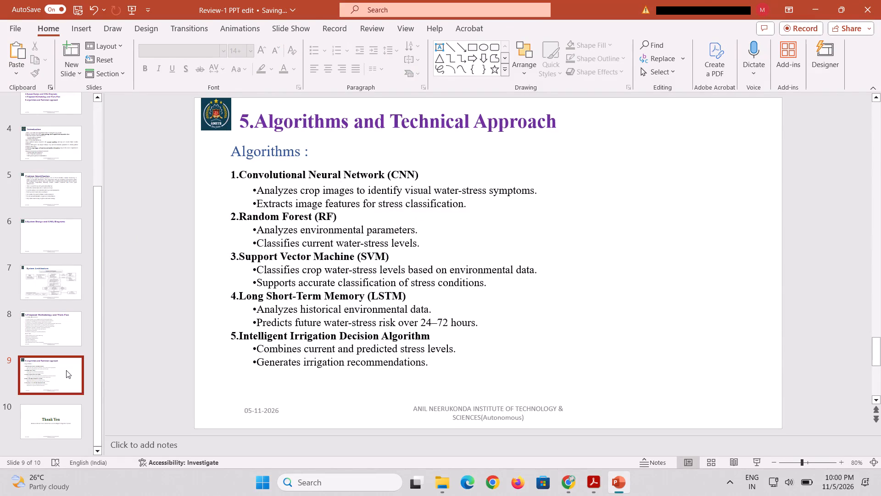
right_click(66, 370)
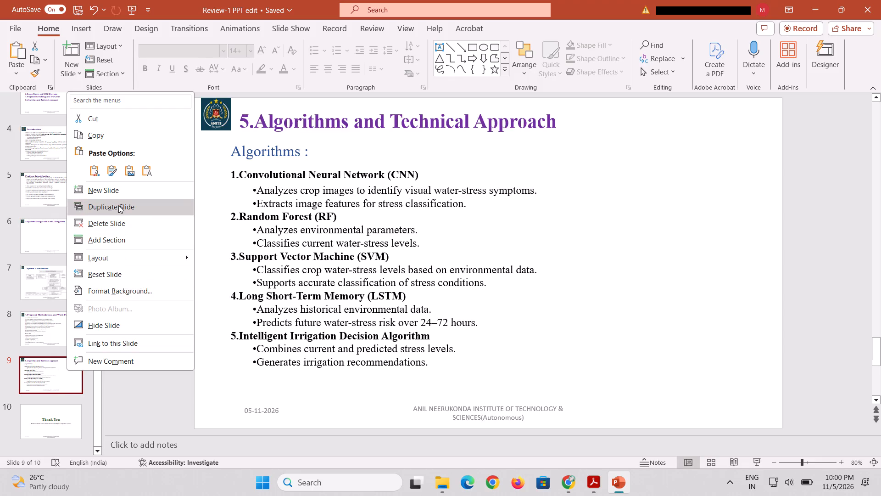
click(124, 191)
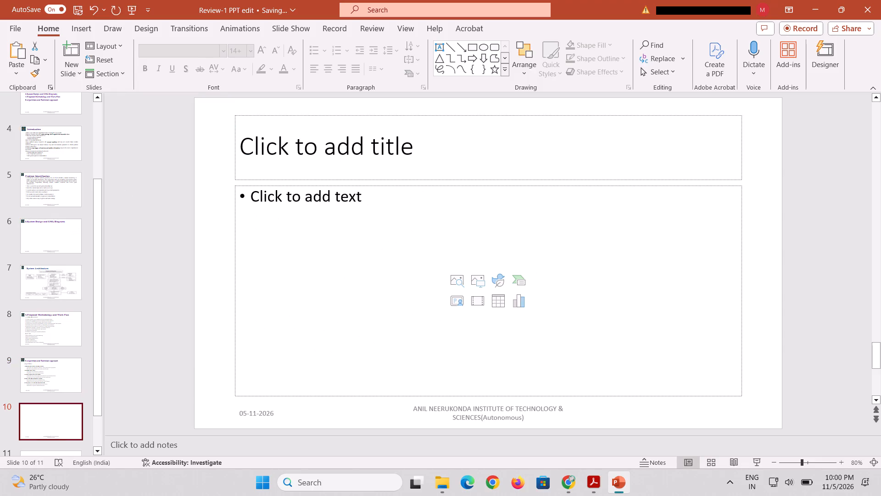
Copy "Technical Approach" from slide 9's title and paste it as the title of the new slide 10.
click(427, 132)
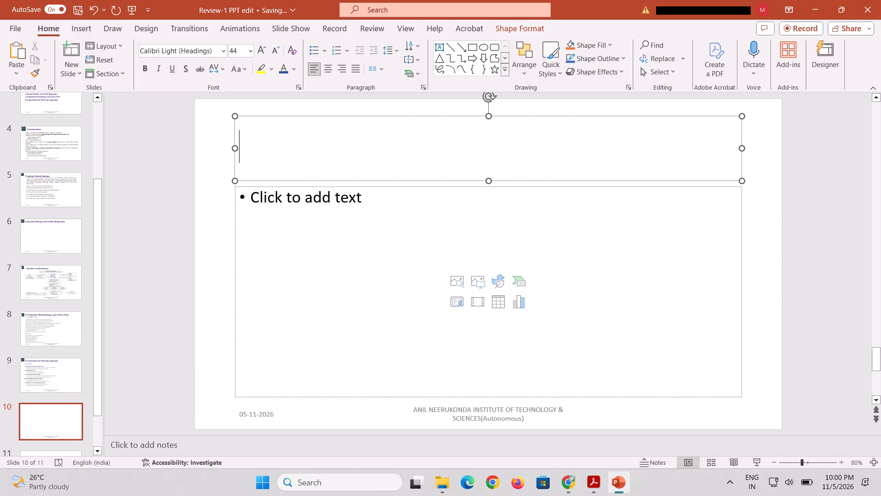
click(42, 364)
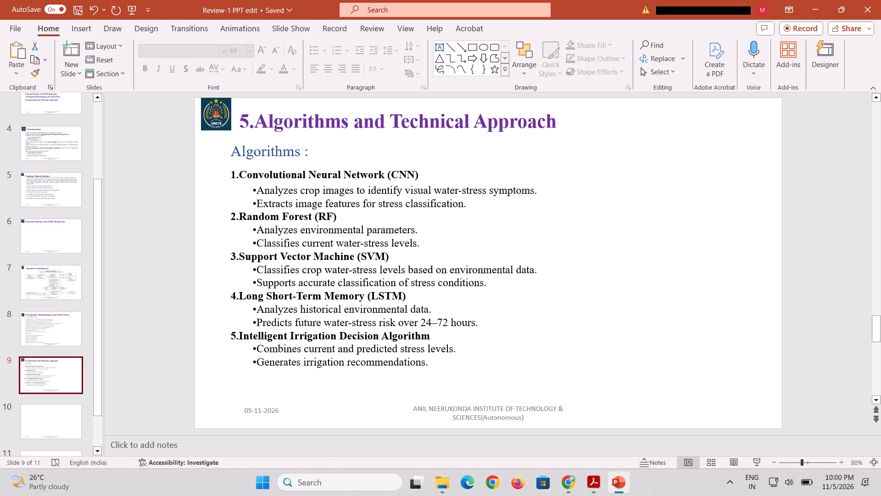
drag(555, 121, 433, 129)
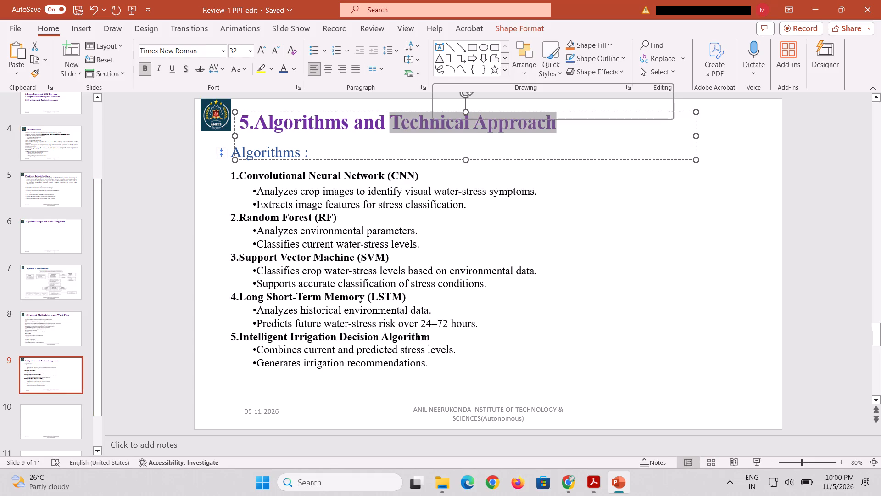
key(ctrl+c)
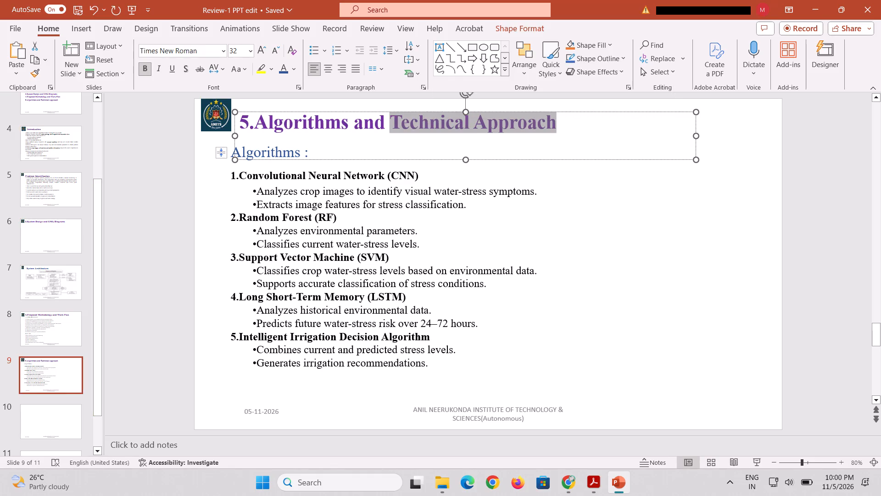
click(35, 434)
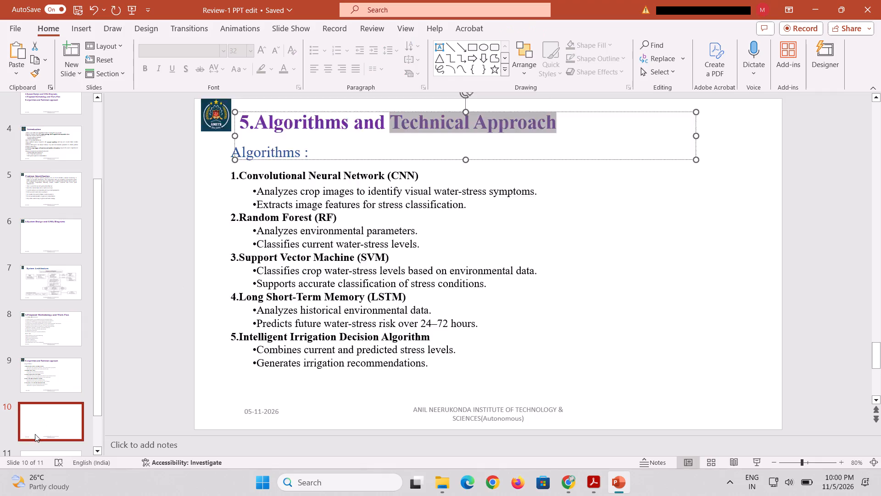
click(454, 144)
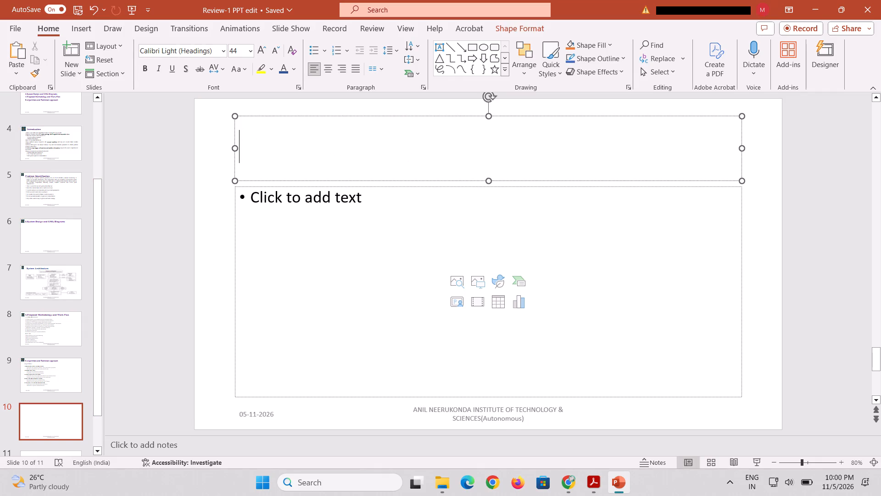
key(ctrl+v)
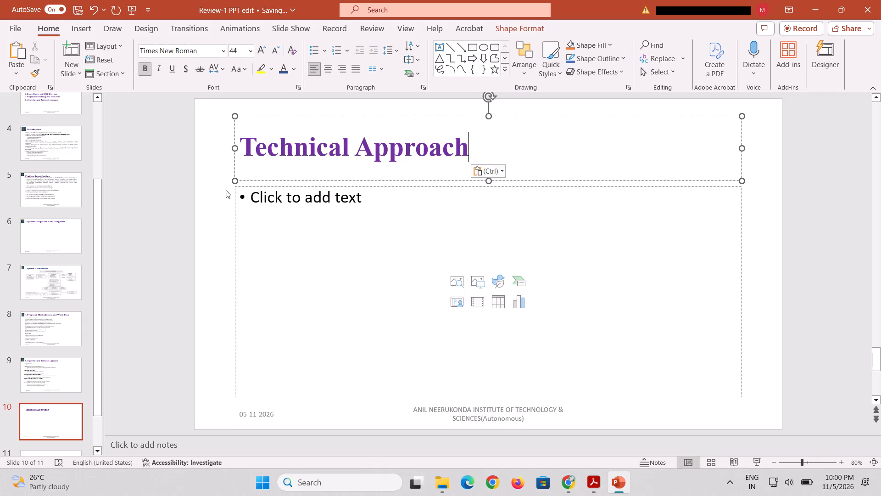
Reduce the height of slide 10's title box from its bottom edge so "Technical Approach" sits near the top of the slide.
drag(234, 181, 240, 145)
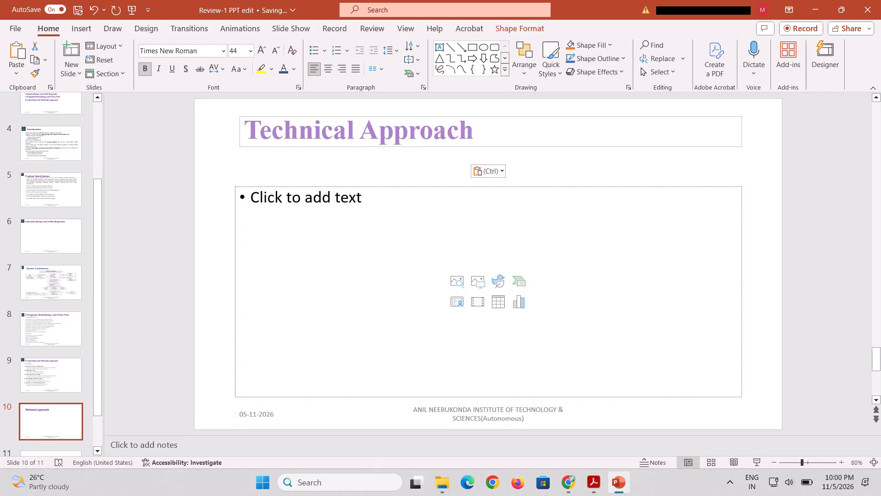
drag(240, 145, 234, 137)
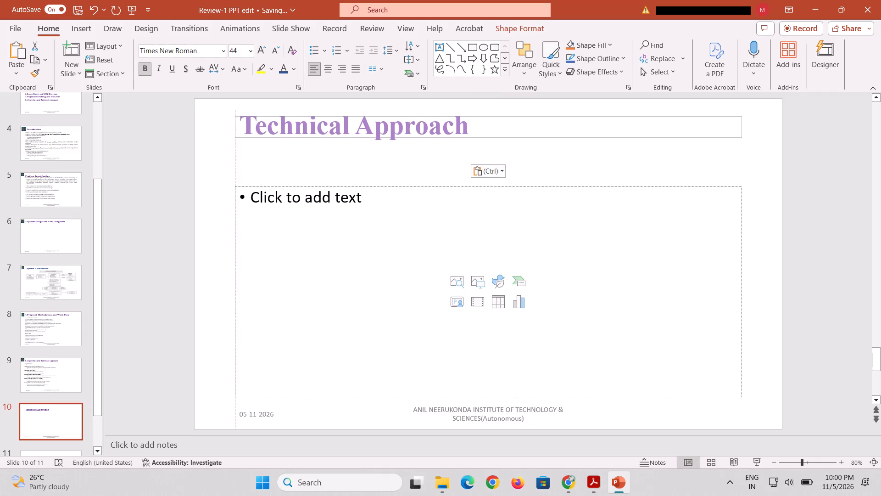
drag(234, 137, 236, 138)
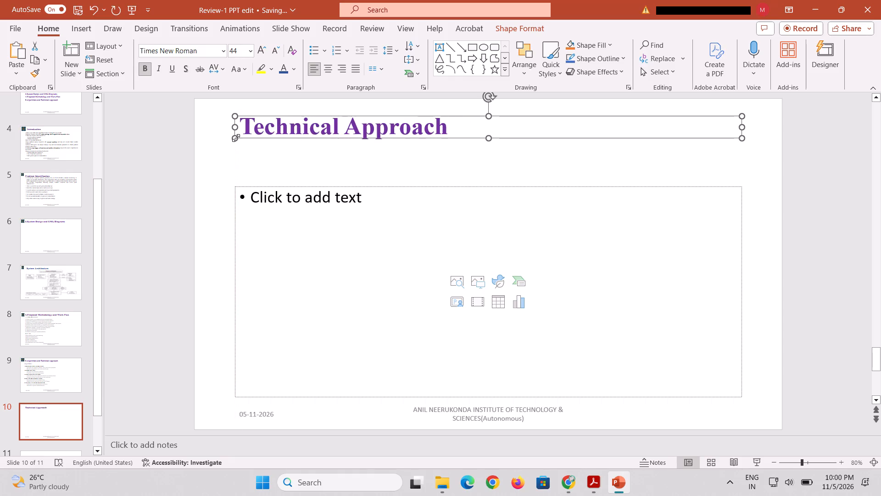
Copy the college logo from slide 9 and paste it onto slide 10 beside the Technical Approach title.
click(36, 371)
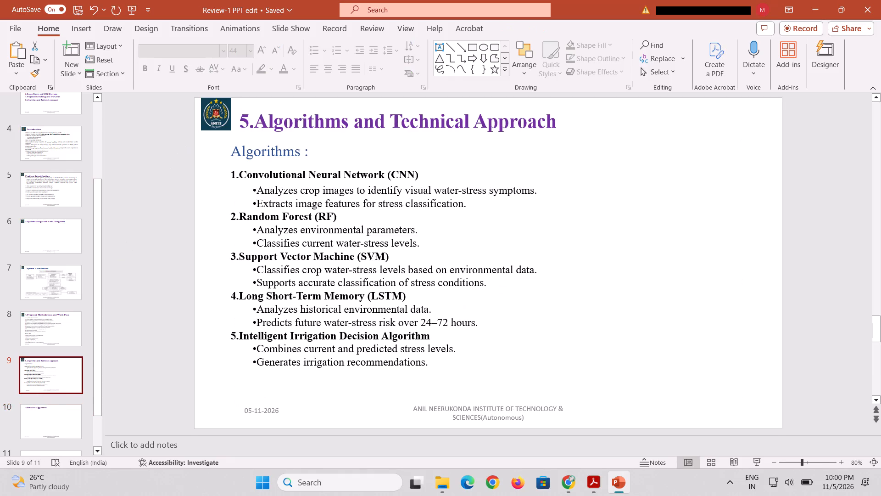
click(213, 122)
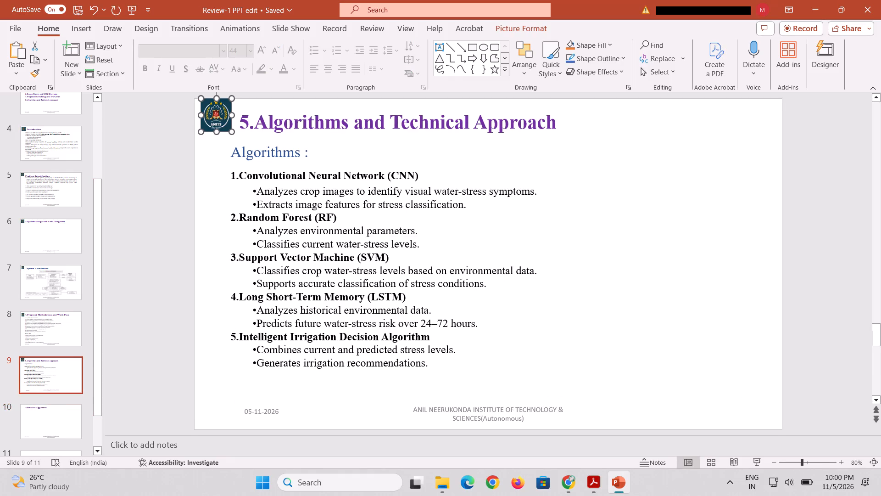
key(ctrl+c)
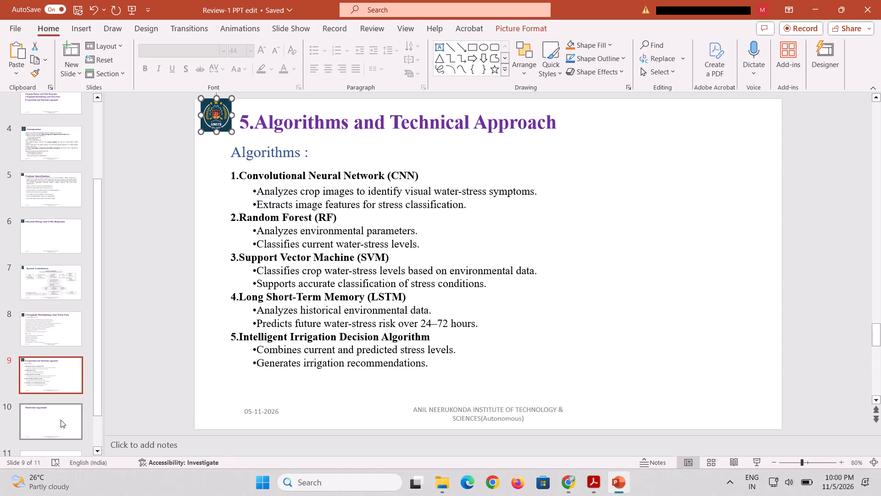
click(56, 430)
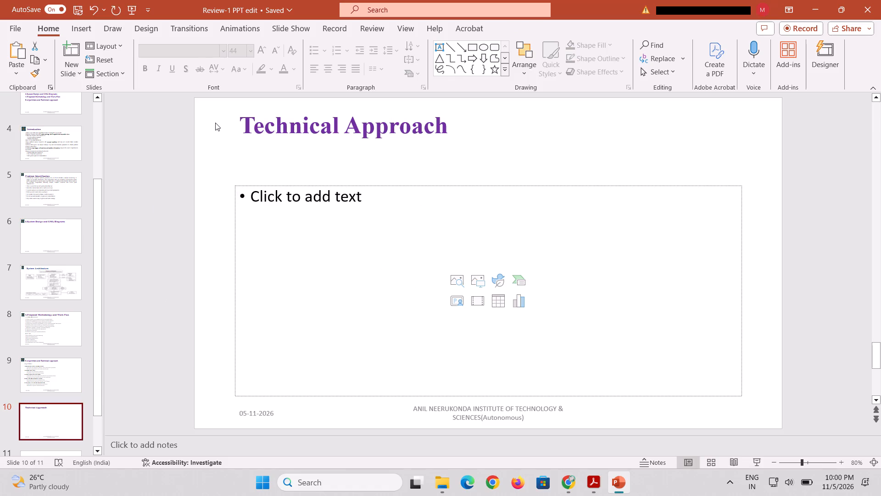
click(215, 123)
key(ctrl+v)
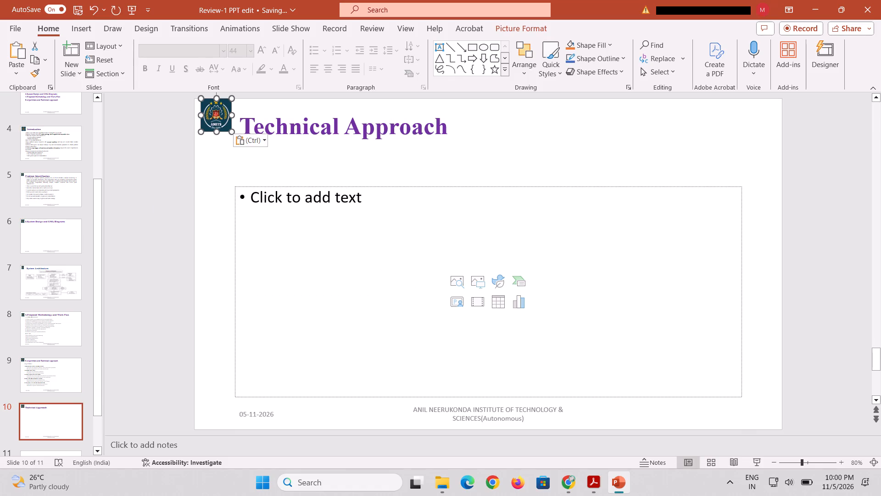
click(201, 98)
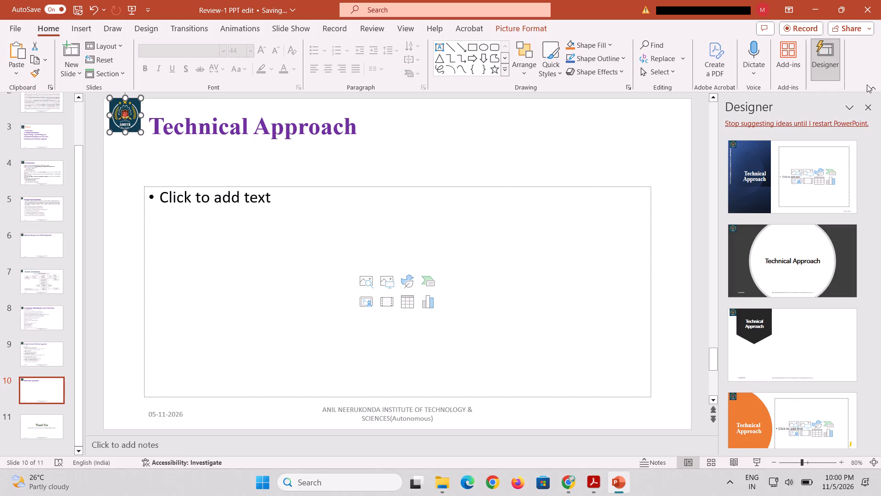
click(866, 106)
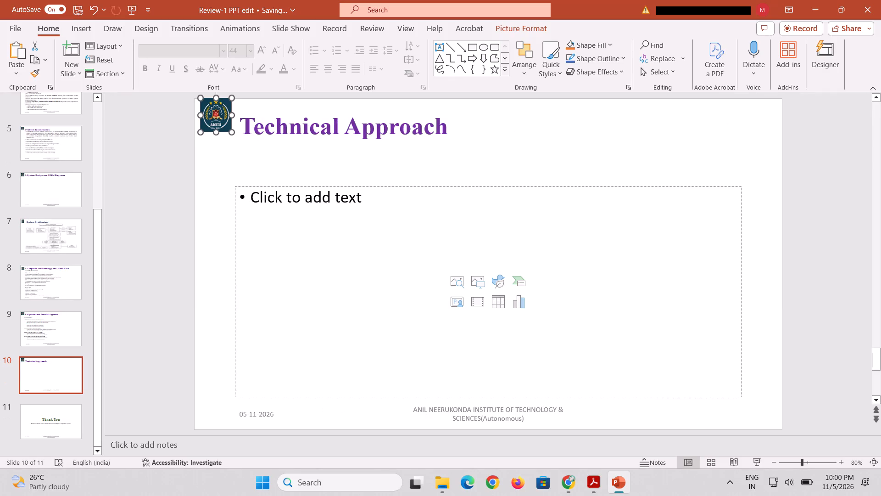
Move the logo on slide 10 slightly down so it lines up with the Technical Approach title.
drag(215, 118, 213, 129)
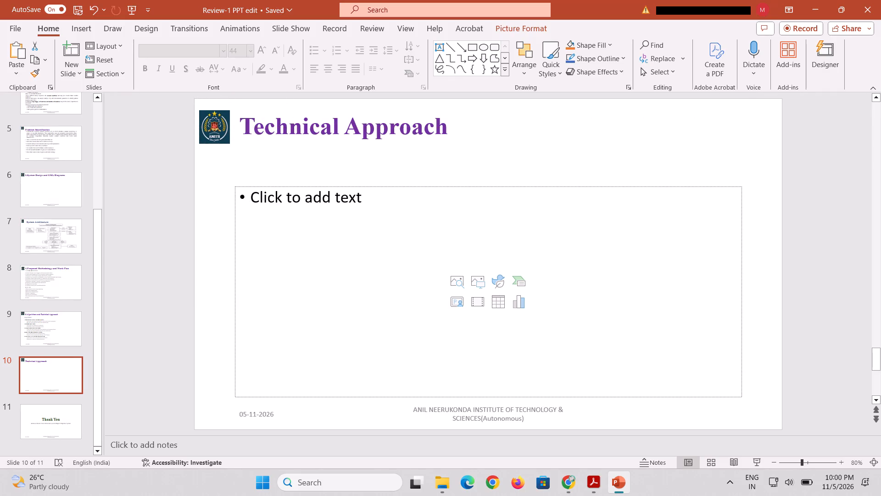
drag(213, 129, 213, 130)
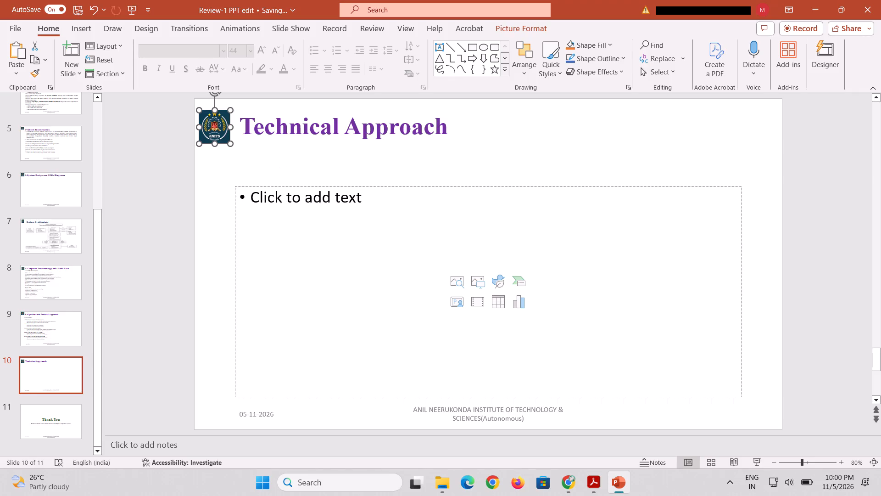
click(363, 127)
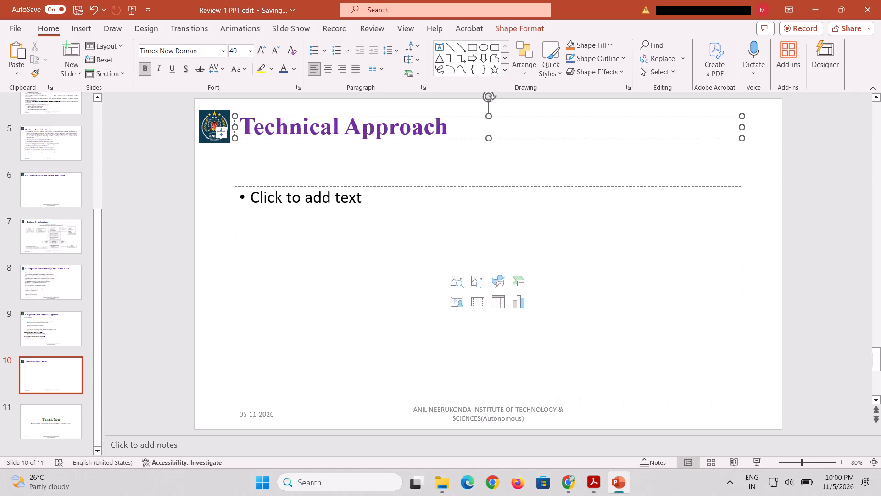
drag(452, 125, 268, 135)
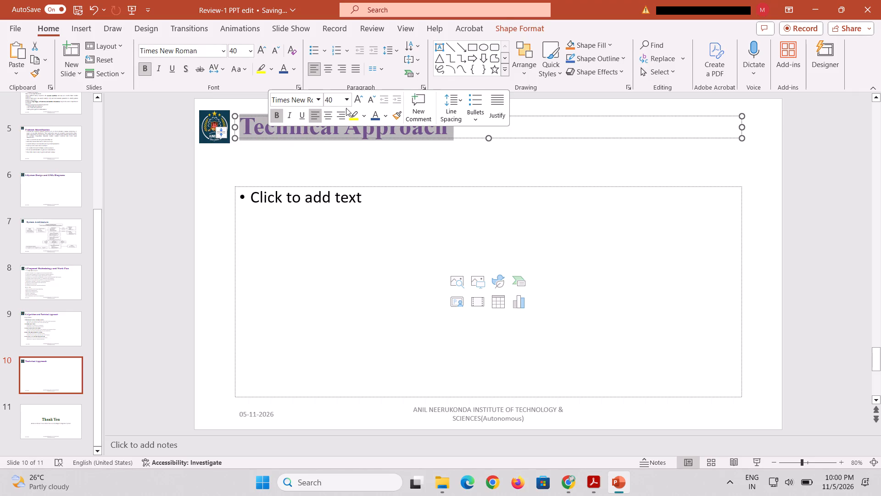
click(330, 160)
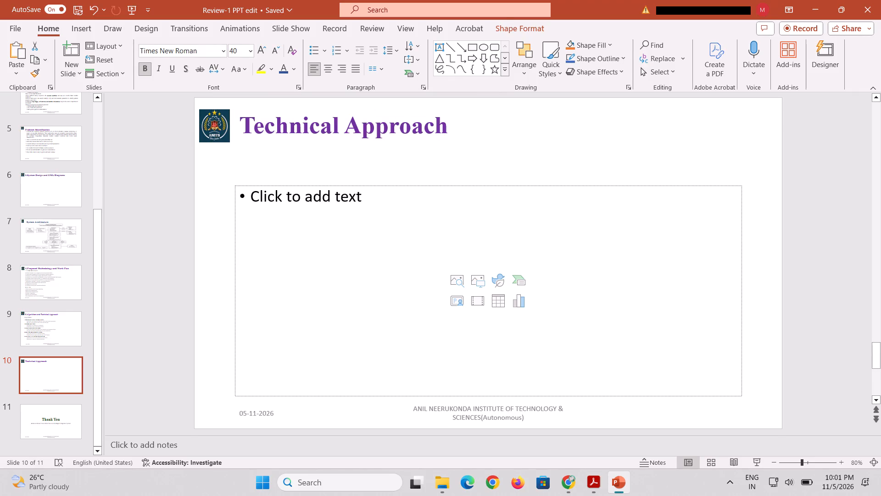
Extend slide 10's content placeholder upward so it starts just below the Technical Approach title.
drag(247, 208, 234, 185)
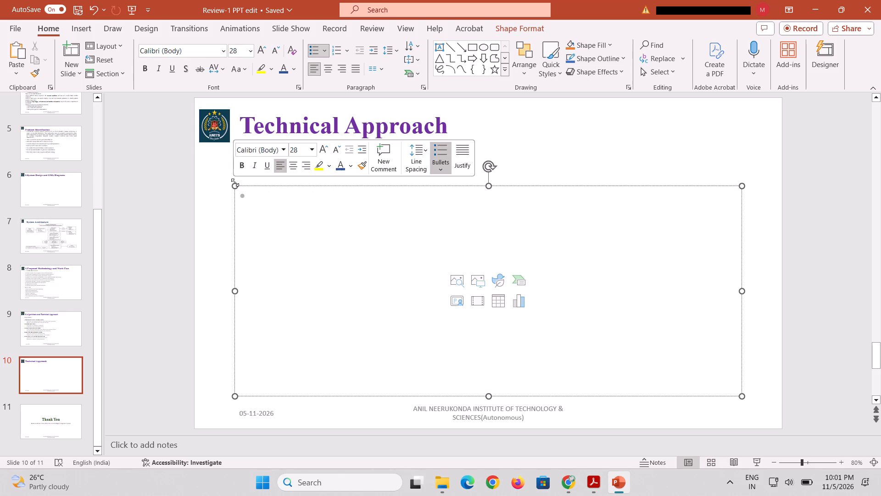
drag(235, 185, 235, 148)
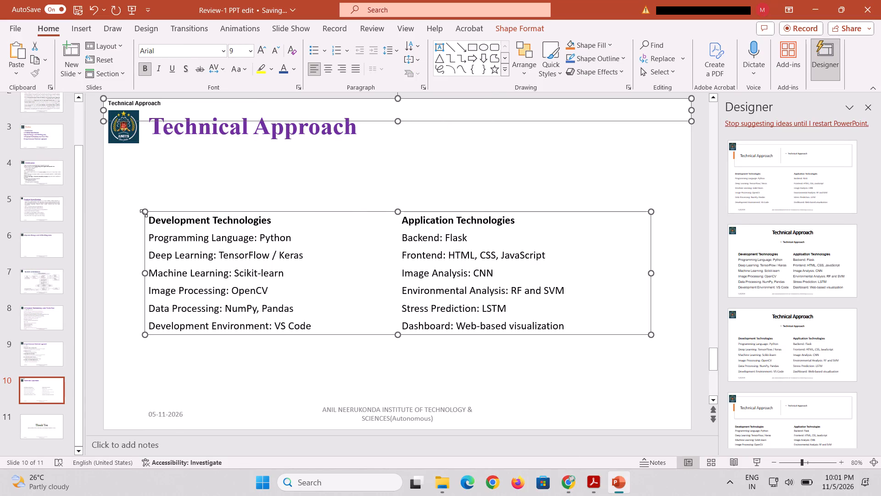
Stretch the pasted technologies table upward so it begins just below the Technical Approach title.
drag(144, 211, 148, 99)
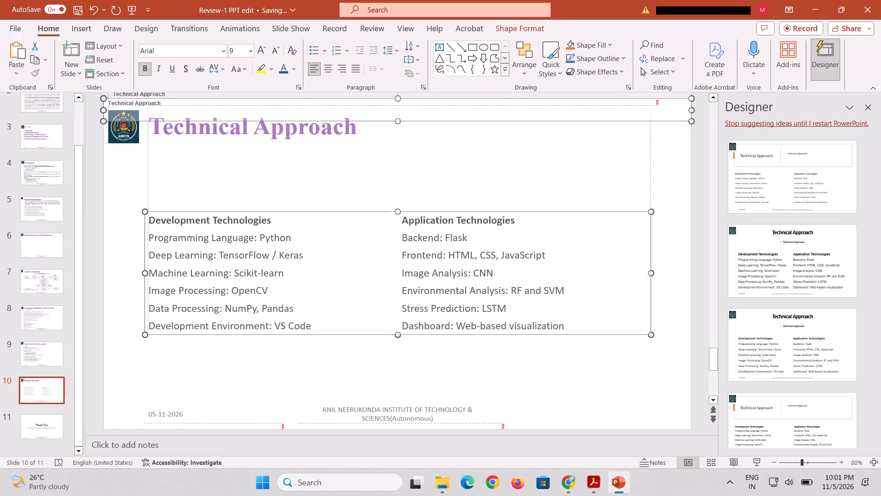
drag(148, 99, 139, 152)
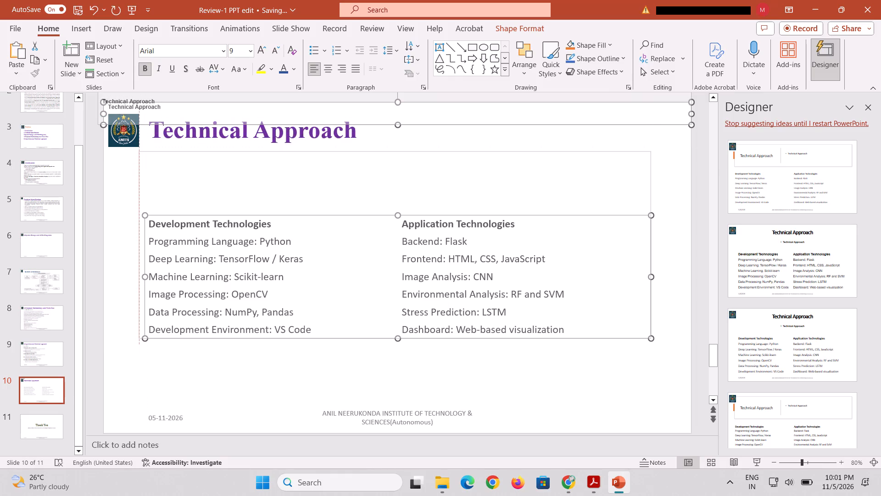
drag(139, 152, 144, 156)
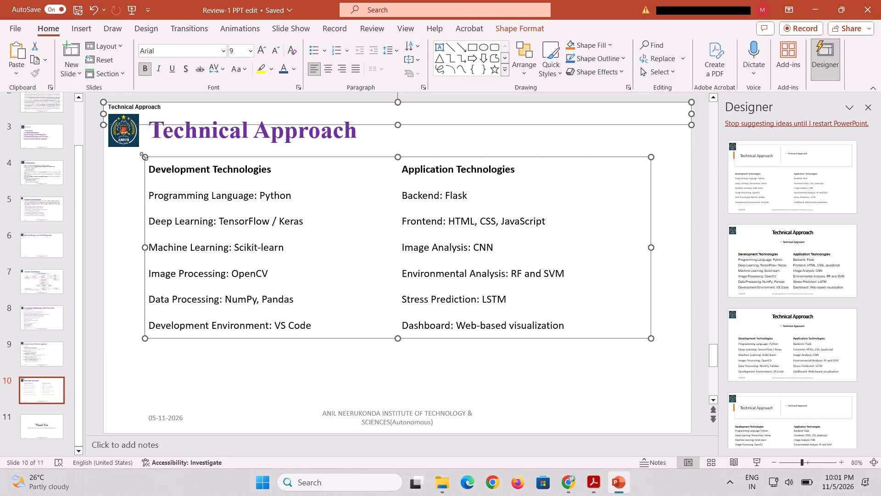
click(113, 232)
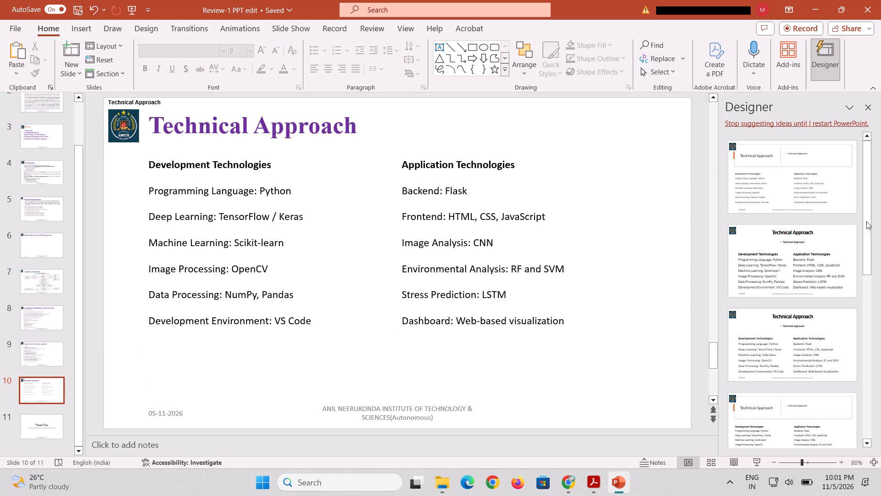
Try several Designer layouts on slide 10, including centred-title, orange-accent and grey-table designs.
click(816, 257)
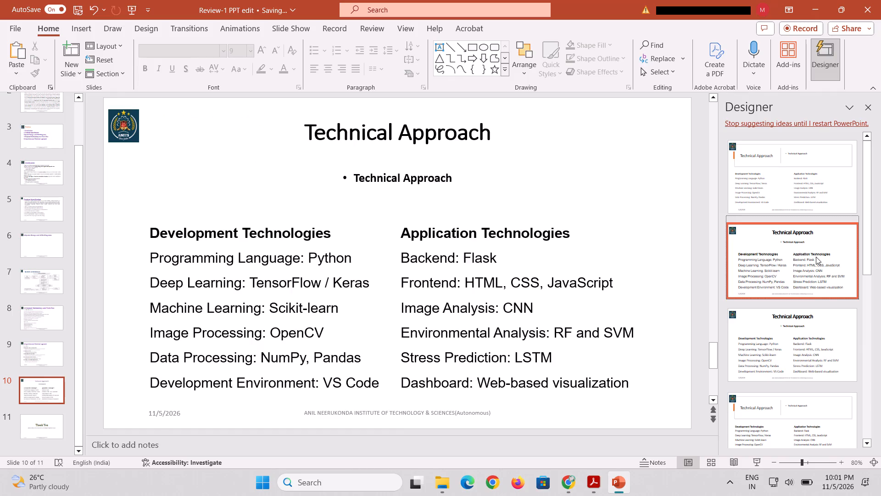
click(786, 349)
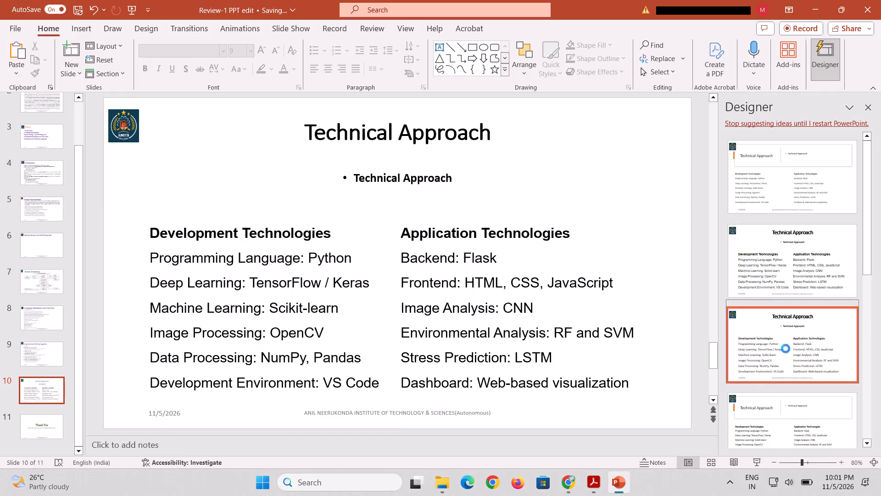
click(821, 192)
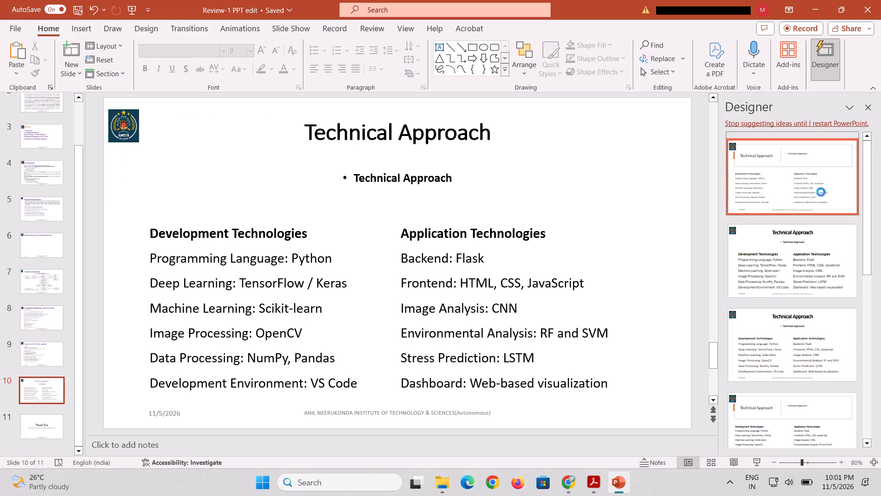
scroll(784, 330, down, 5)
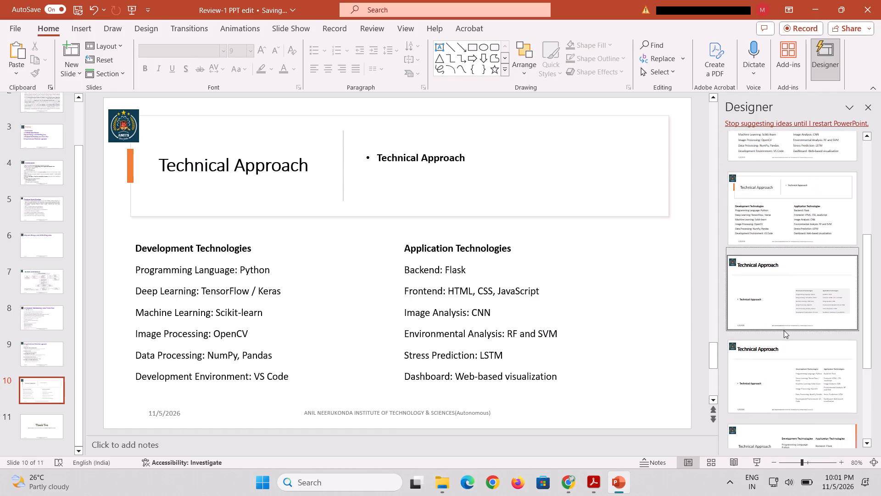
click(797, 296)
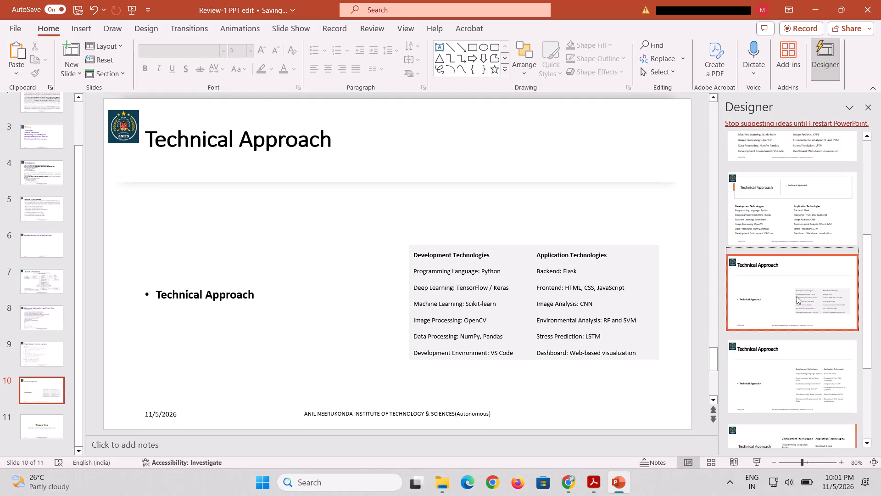
Apply the Designer layout with yellow corner blocks and the technologies table above the title to slide 10.
scroll(753, 393, down, 4)
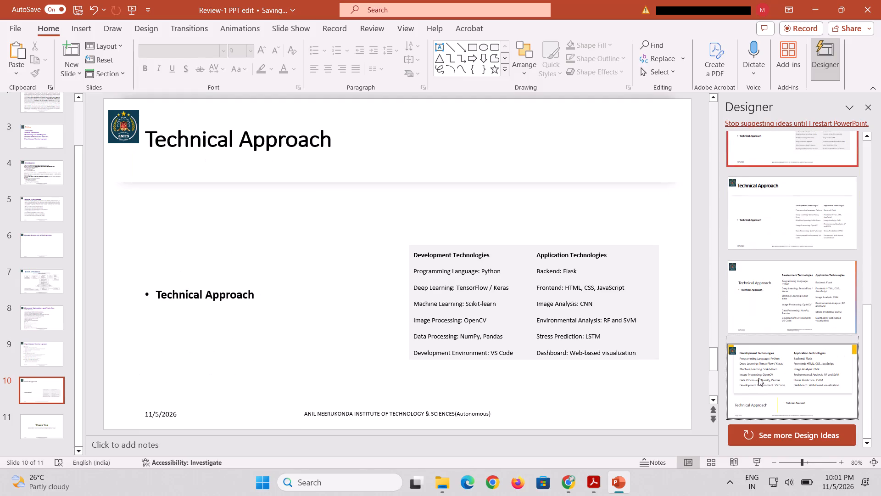
click(758, 378)
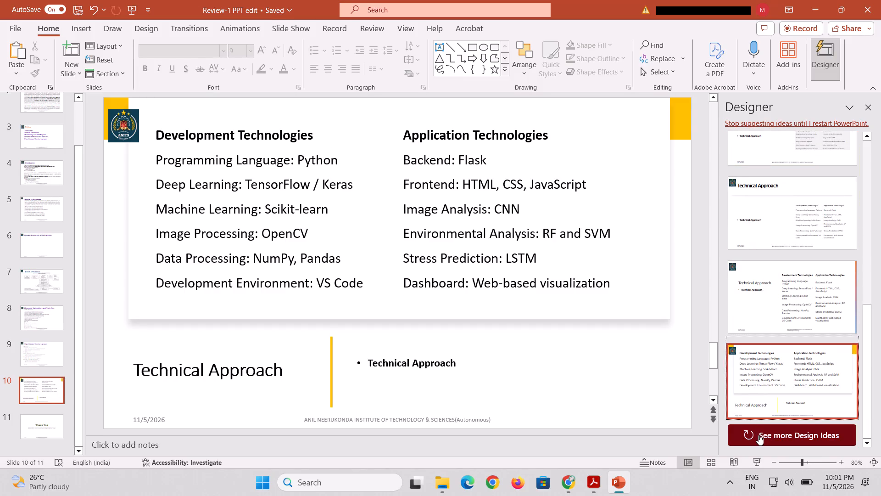
Load further sets of Designer ideas for slide 10 and look through them for a suitable Technical Approach layout.
click(758, 435)
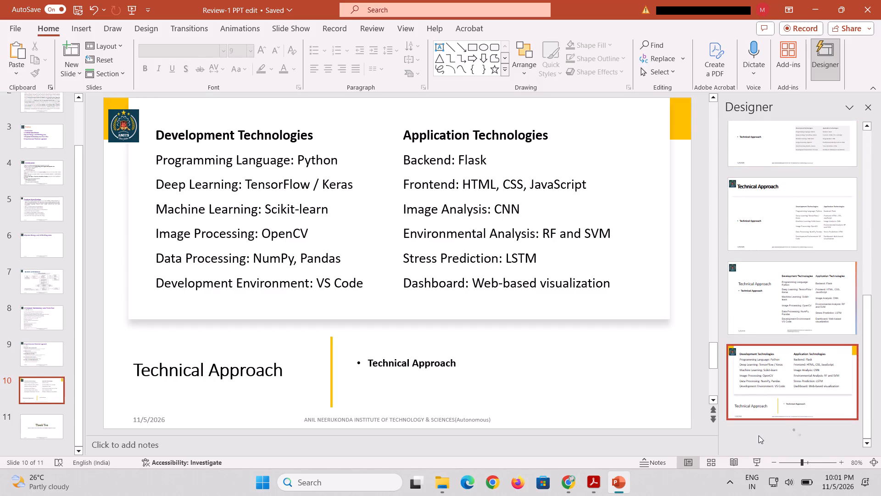
scroll(758, 435, down, 1)
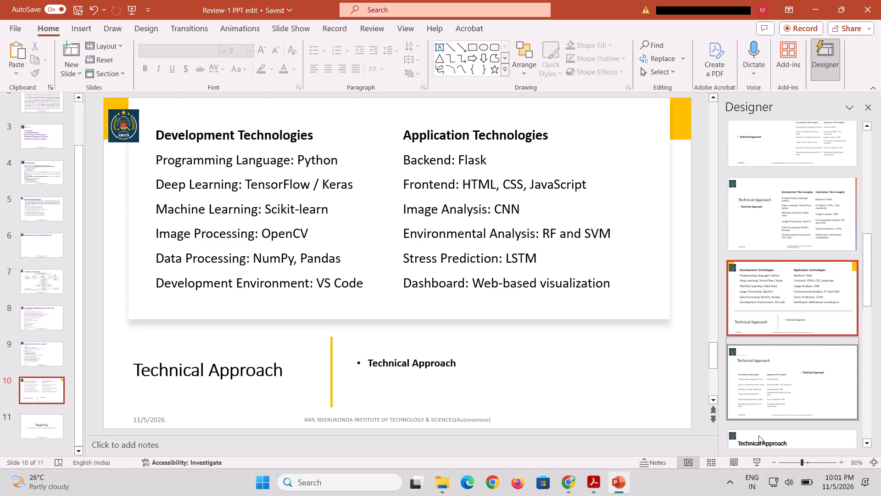
scroll(758, 435, down, 4)
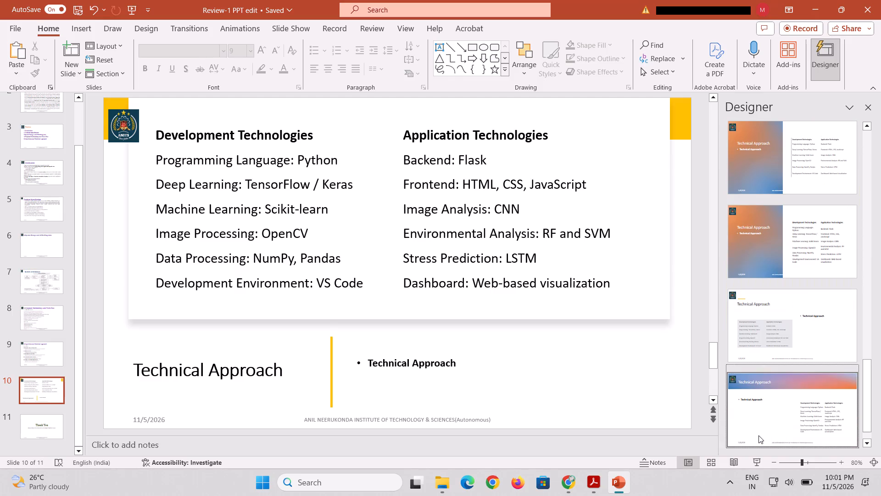
click(758, 437)
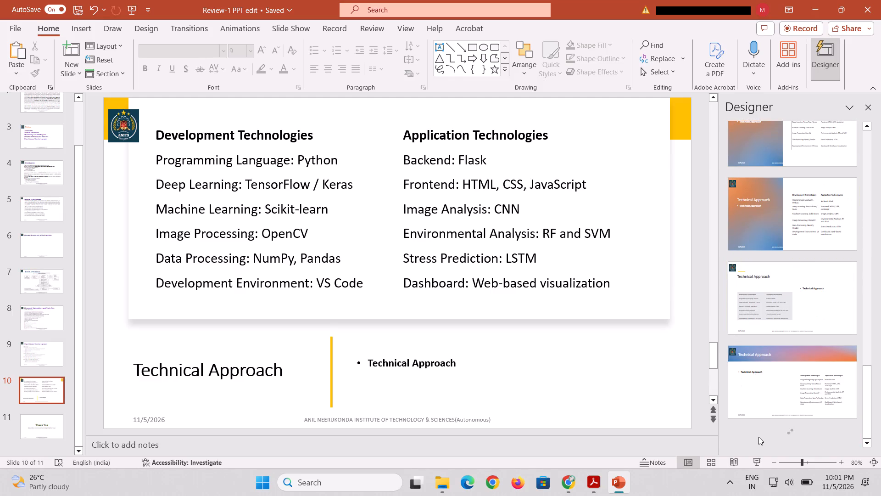
scroll(758, 437, down, 1)
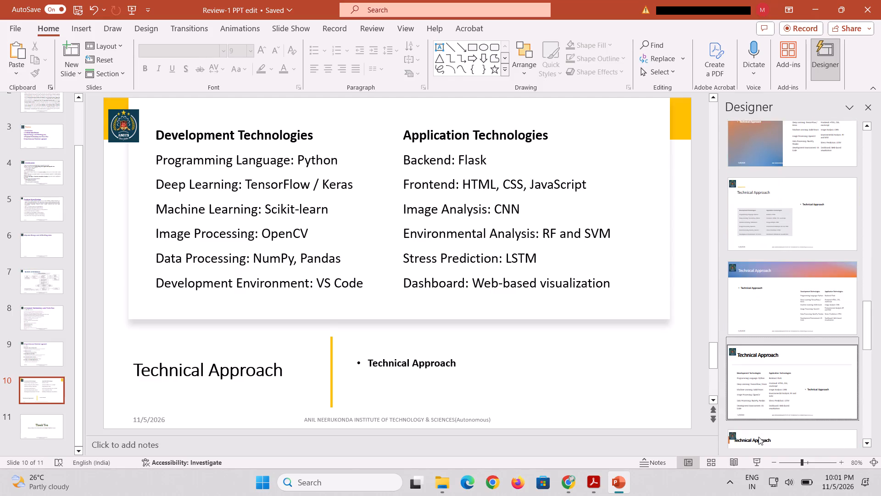
scroll(758, 437, down, 2)
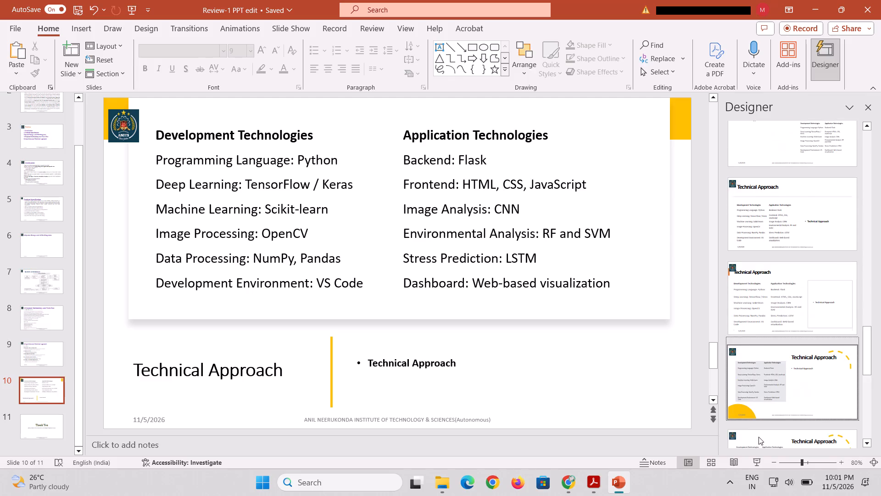
scroll(758, 437, down, 3)
click(758, 437)
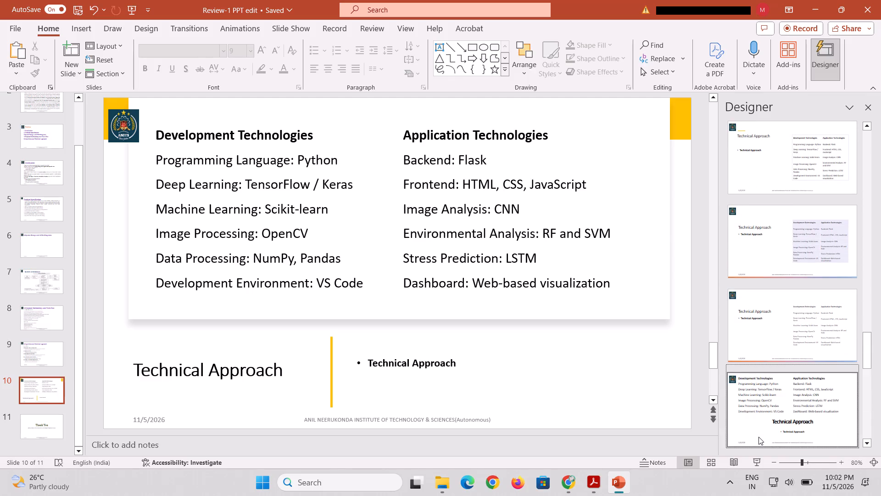
scroll(758, 437, down, 2)
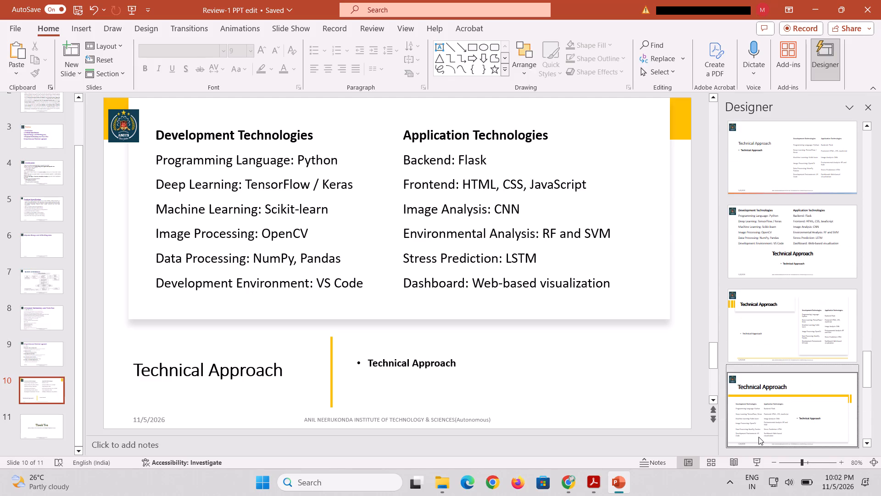
scroll(758, 437, down, 3)
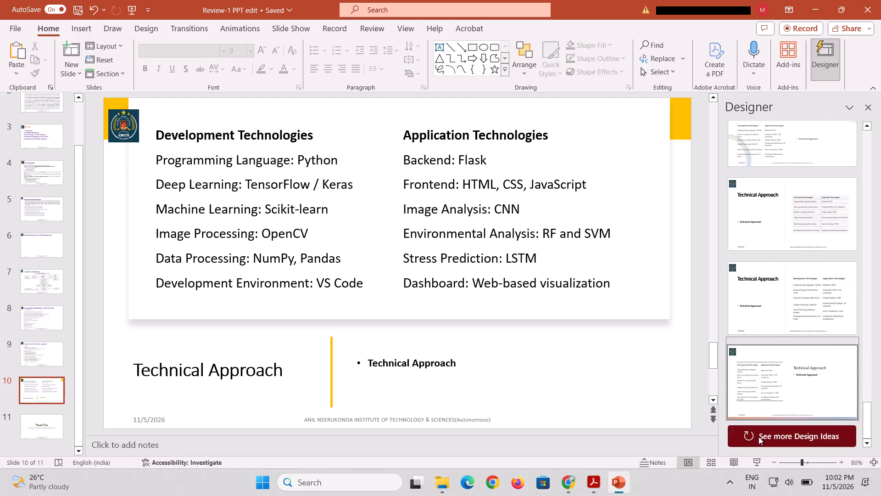
click(758, 437)
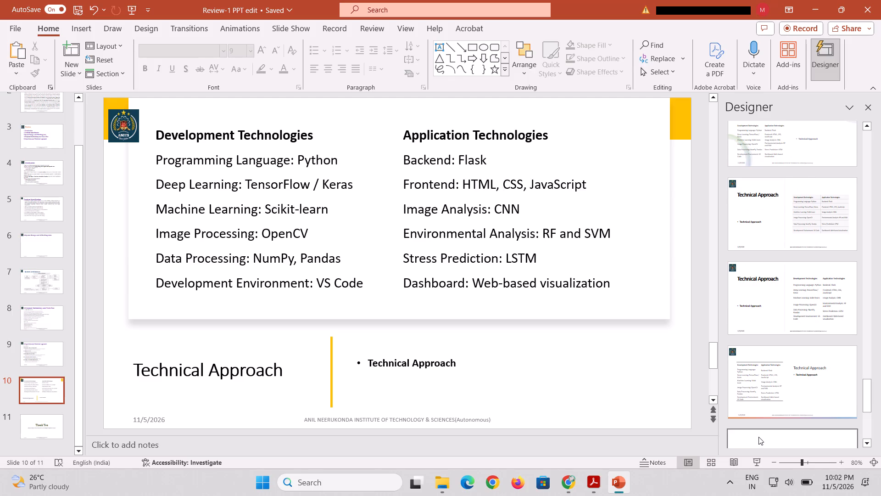
scroll(758, 437, down, 2)
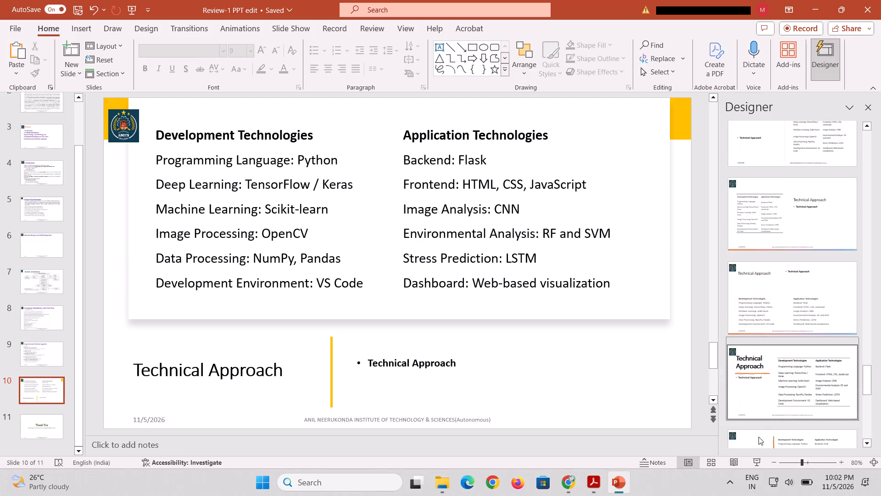
scroll(758, 437, down, 2)
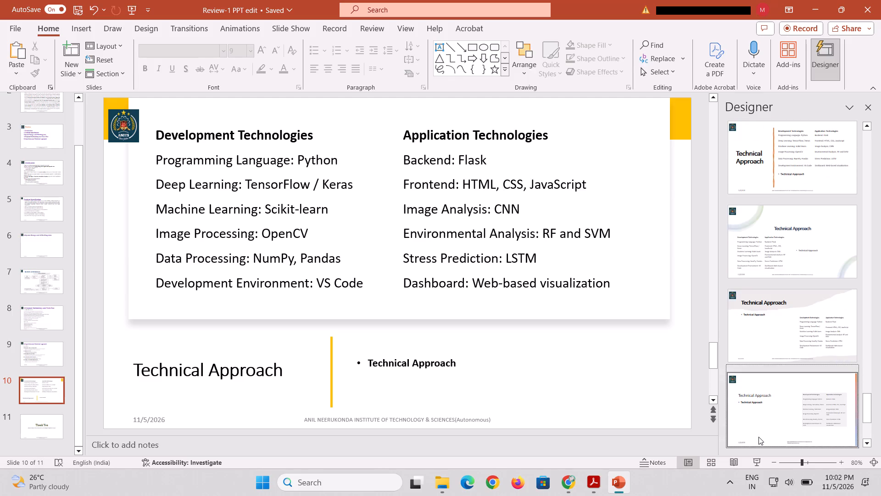
scroll(758, 437, down, 7)
scroll(758, 437, up, 6)
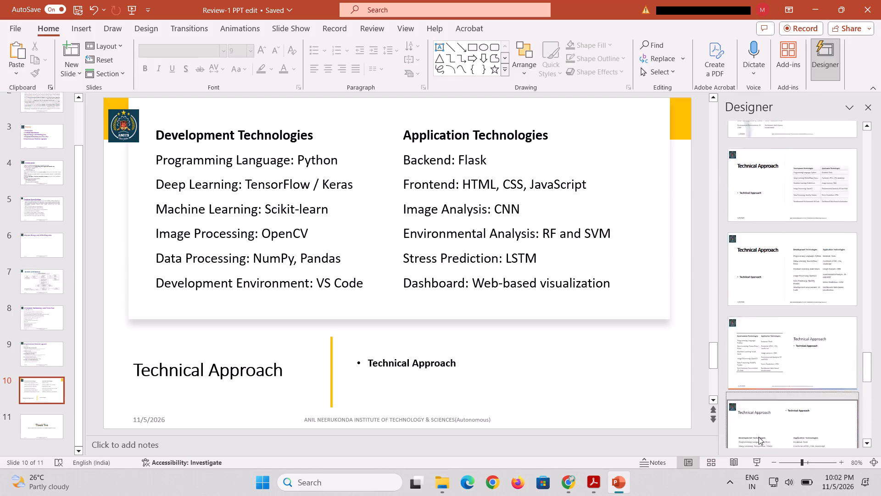
scroll(758, 437, up, 13)
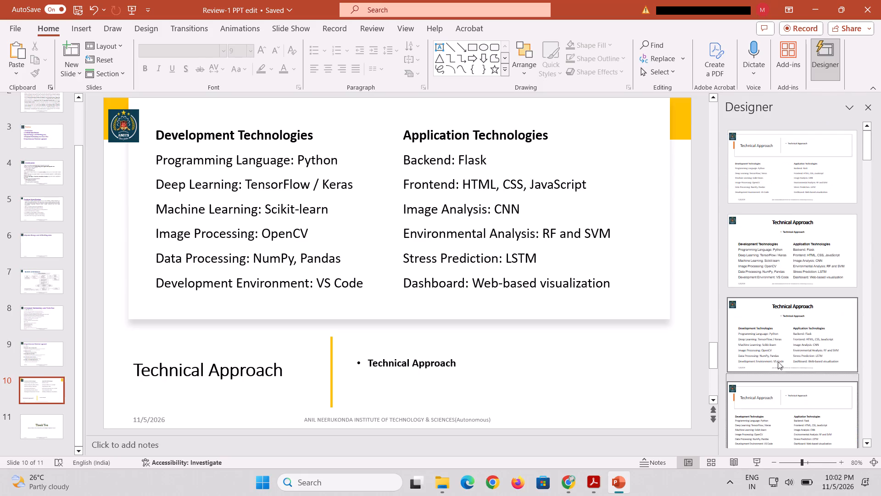
Compare the two plain centred-title Designer layouts on slide 10 and apply the one with the table text in Calibri.
click(802, 262)
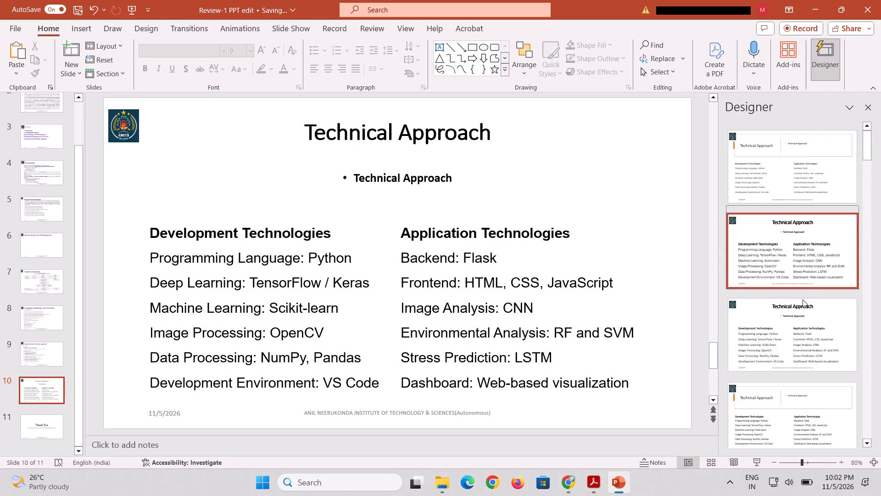
click(803, 324)
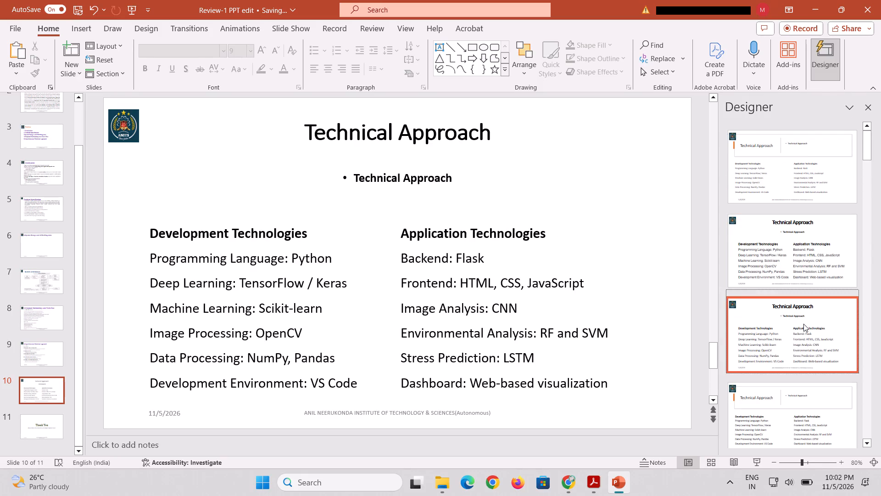
click(794, 264)
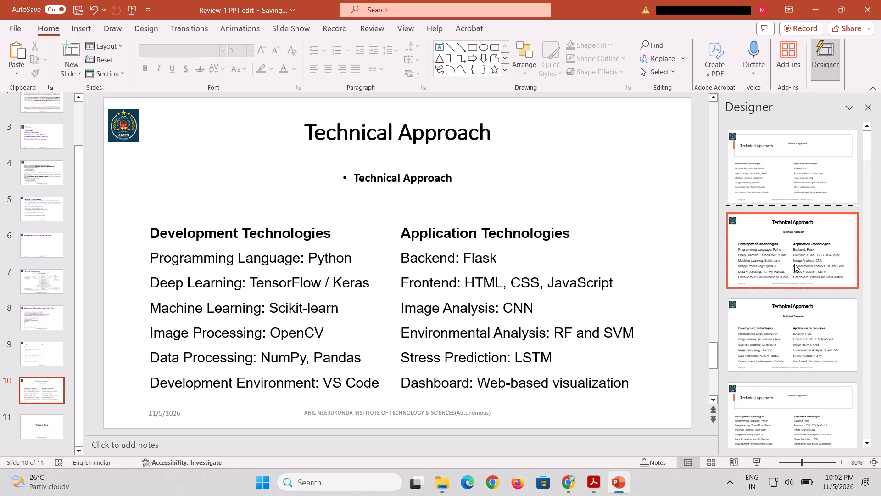
click(784, 317)
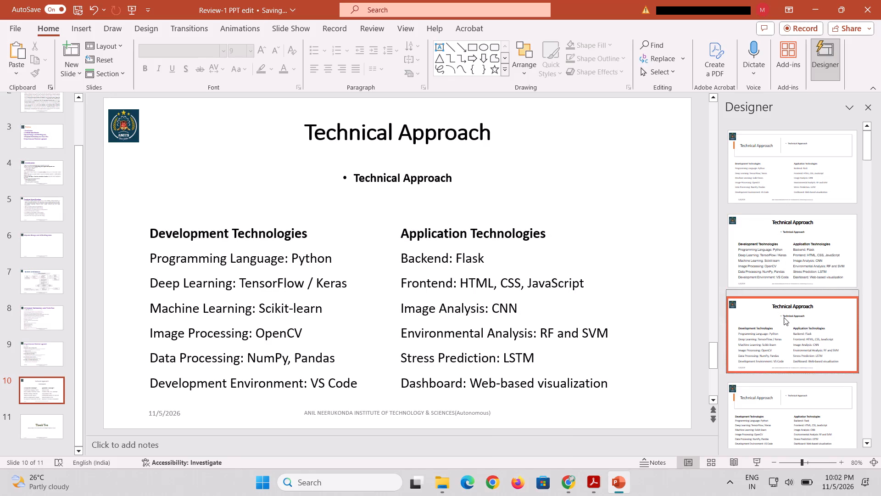
Delete the duplicate "Technical Approach" bullet between the title and the technologies table on slide 10.
click(453, 179)
click(451, 178)
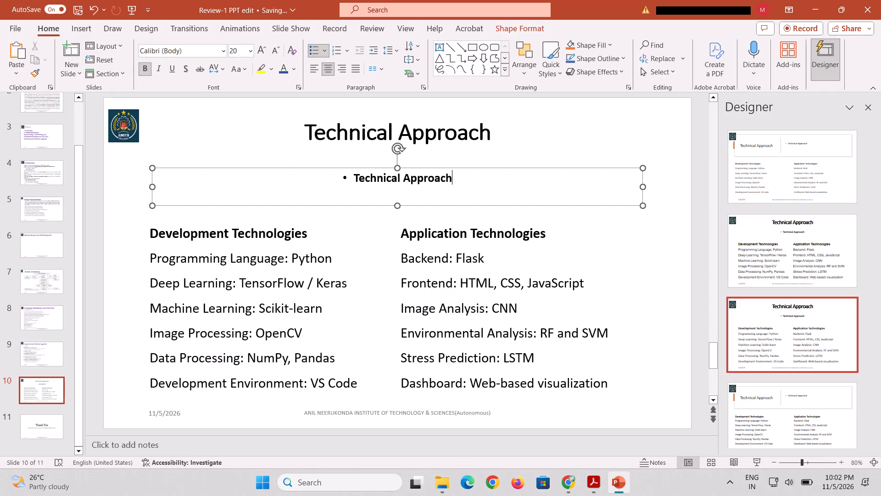
key(BackSpace)
key(BackSpace)
key(BackSpace)
key(BackSpace)
key(BackSpace)
key(BackSpace)
key(BackSpace)
key(BackSpace)
key(BackSpace)
key(BackSpace)
key(BackSpace)
key(BackSpace)
key(BackSpace)
key(BackSpace)
key(BackSpace)
key(BackSpace)
key(BackSpace)
key(BackSpace)
key(BackSpace)
key(BackSpace)
key(BackSpace)
key(BackSpace)
key(BackSpace)
key(BackSpace)
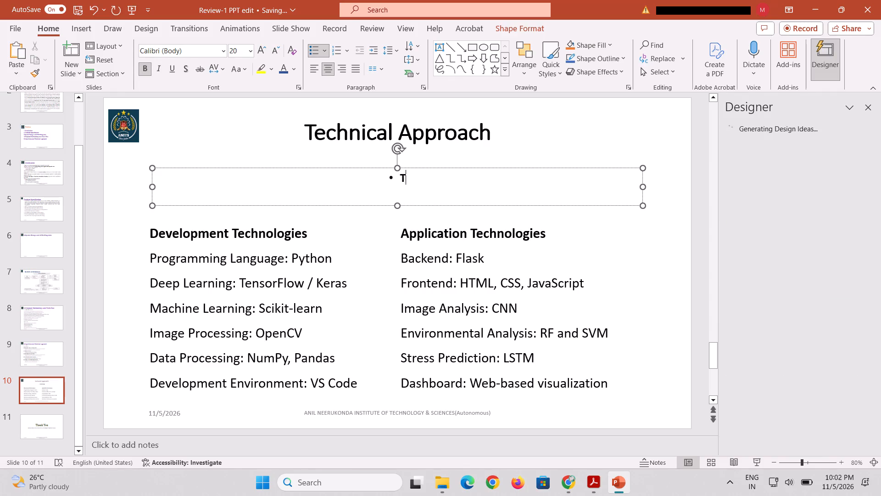
Resize the technologies table to start just below the title, end well above the footer and have a slightly inset left edge.
click(350, 268)
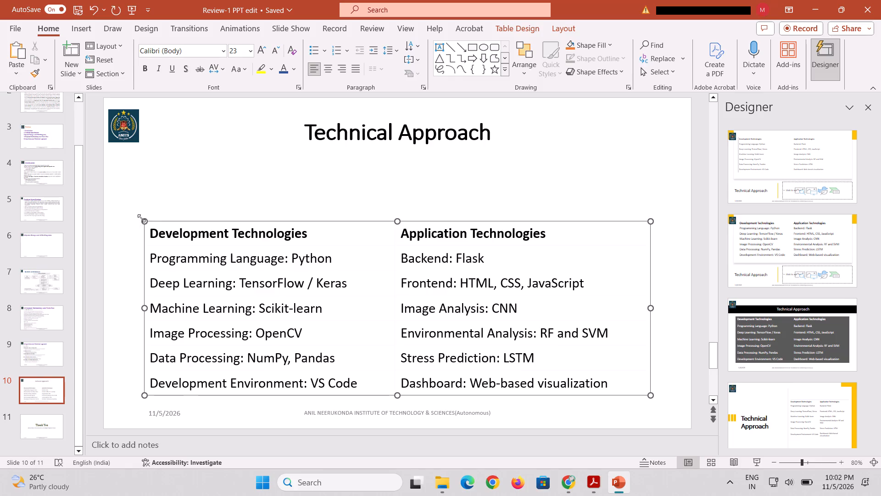
drag(143, 217, 156, 162)
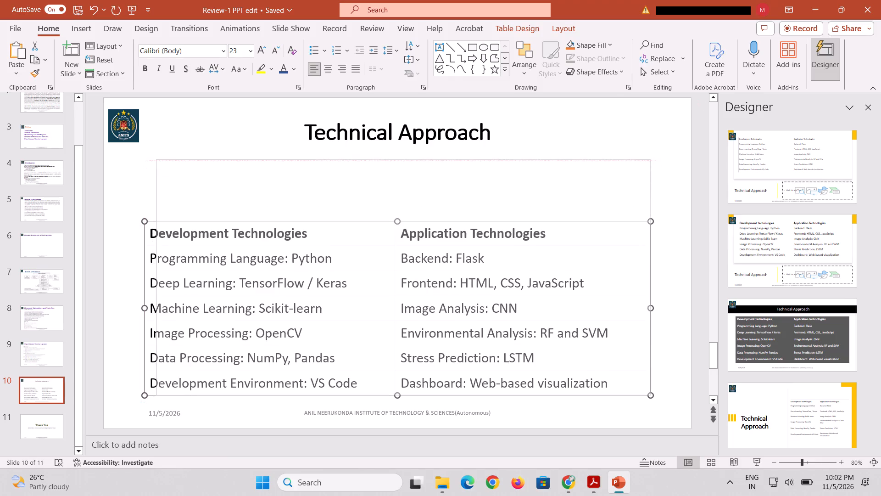
drag(156, 162, 143, 161)
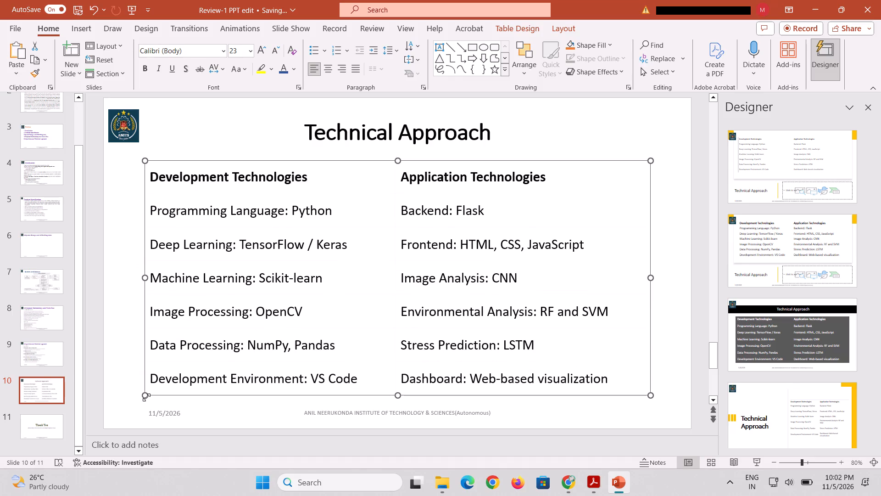
drag(144, 395, 151, 356)
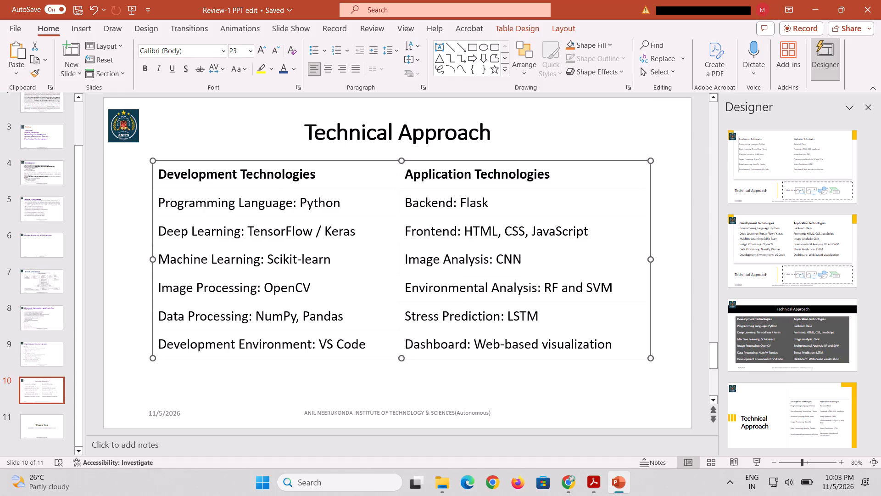
click(650, 358)
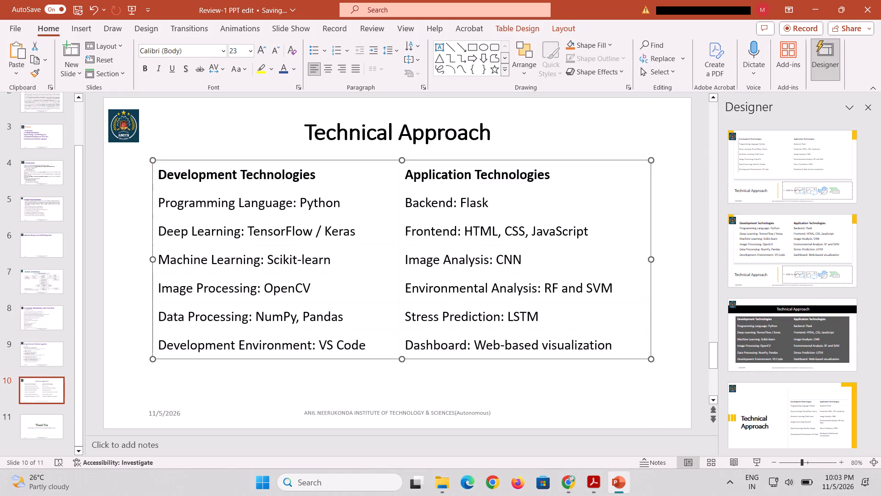
drag(154, 160, 162, 169)
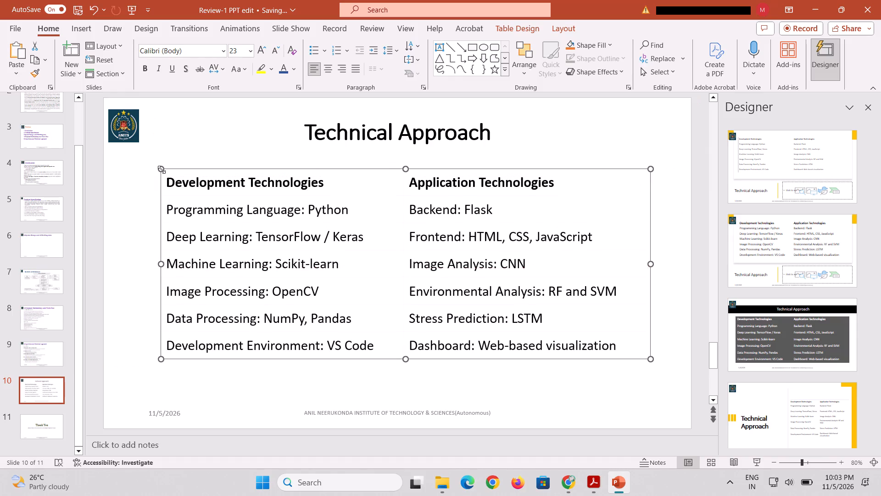
click(138, 198)
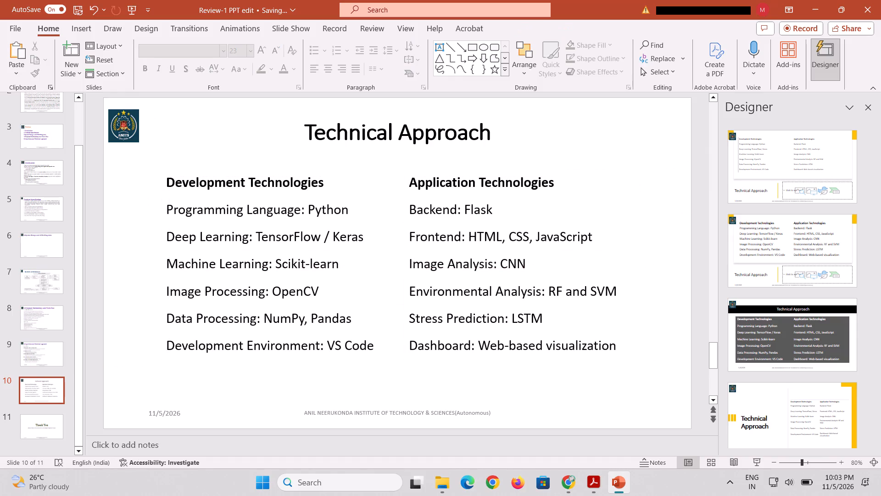
Set the font of slide 10's Technical Approach title to Times New Roman.
click(491, 124)
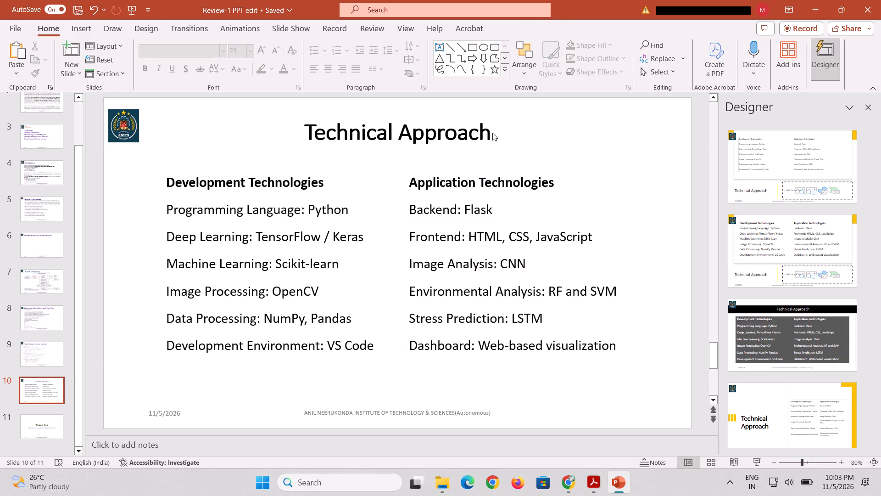
drag(490, 134, 307, 135)
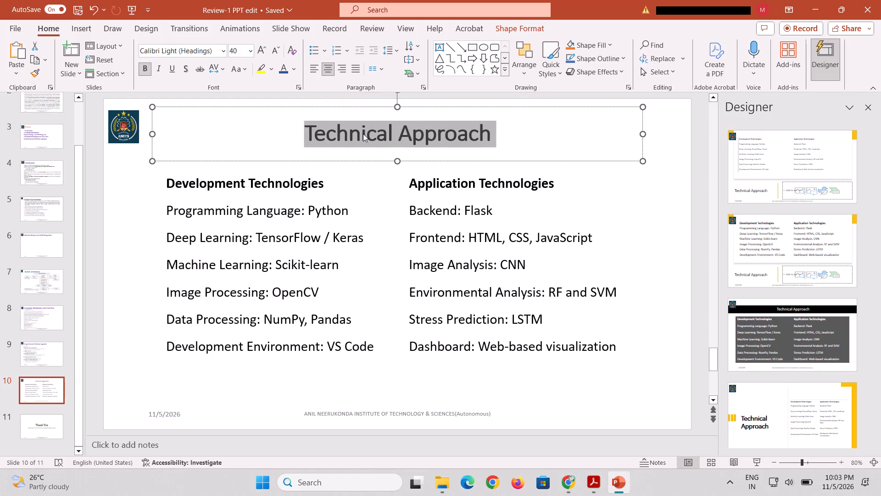
click(363, 134)
drag(493, 132, 314, 138)
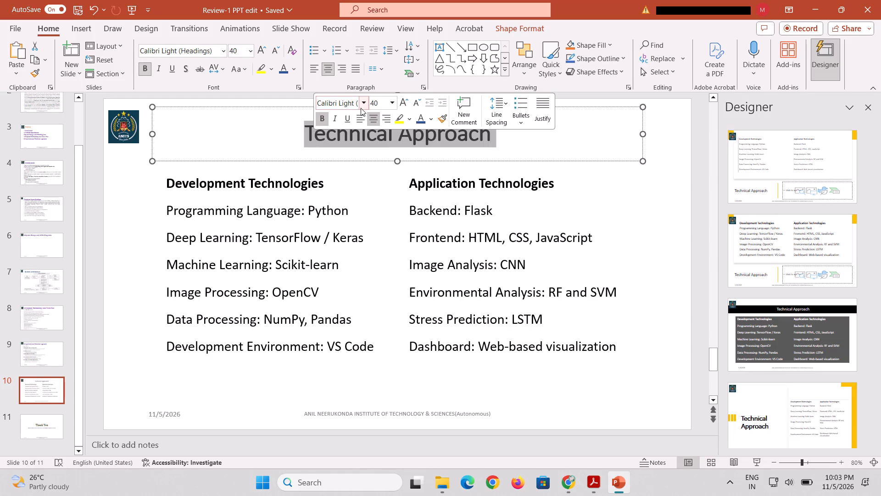
click(361, 108)
scroll(358, 167, up, 2)
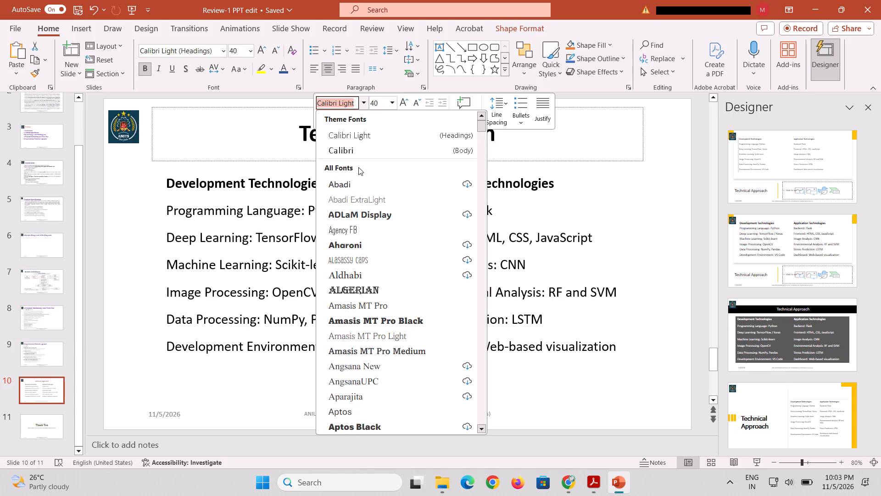
scroll(358, 167, up, 8)
scroll(358, 167, down, 5)
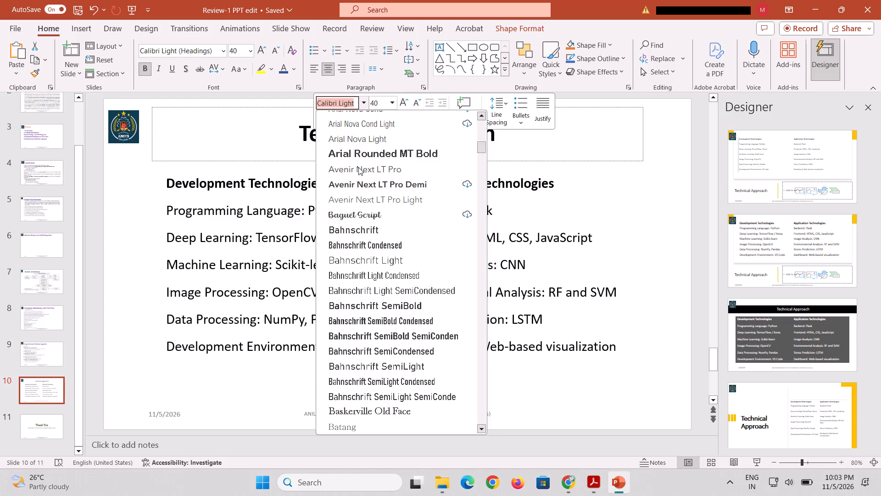
scroll(358, 167, down, 16)
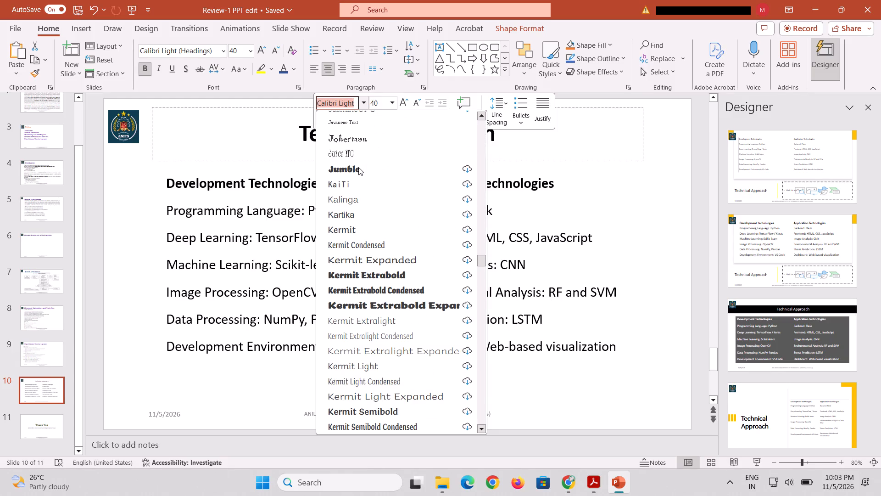
key(BackSpace)
text(time)
key(Return)
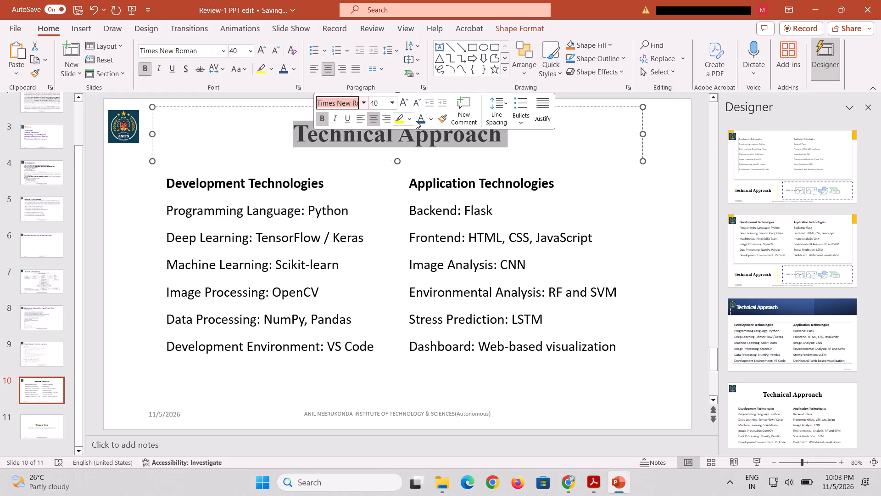
Set the font colour of slide 10's Technical Approach title to the standard purple.
click(427, 119)
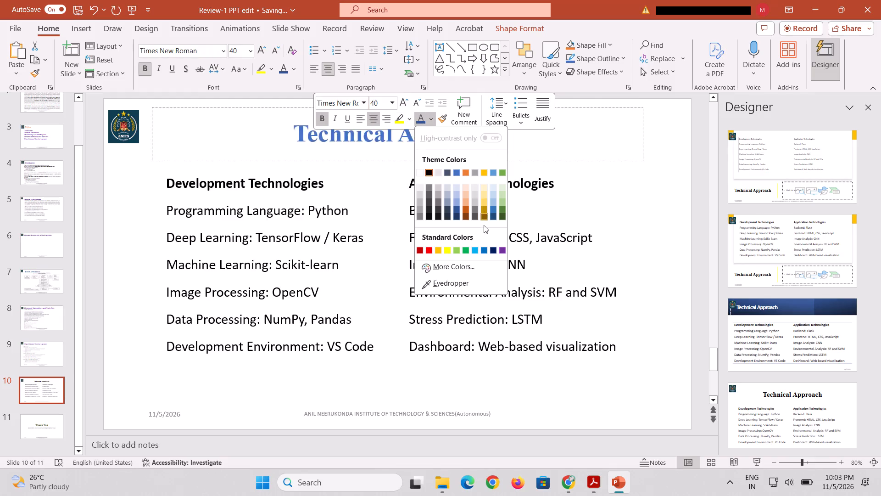
click(503, 248)
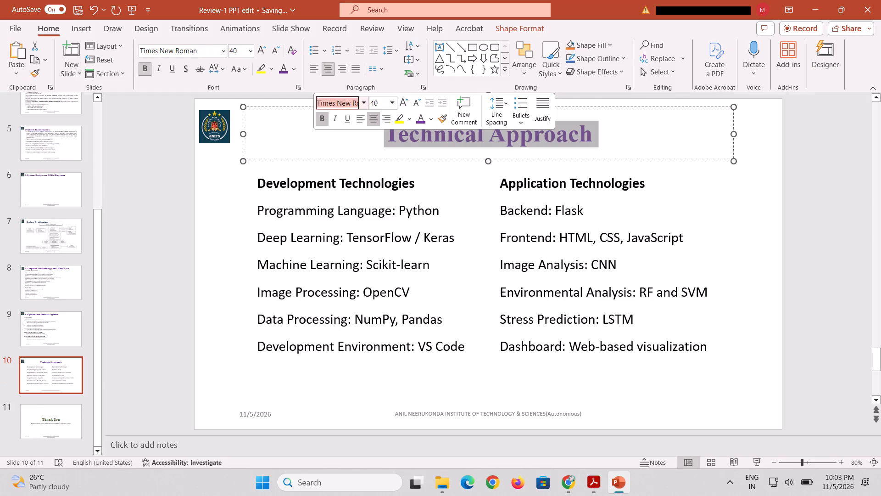
click(474, 225)
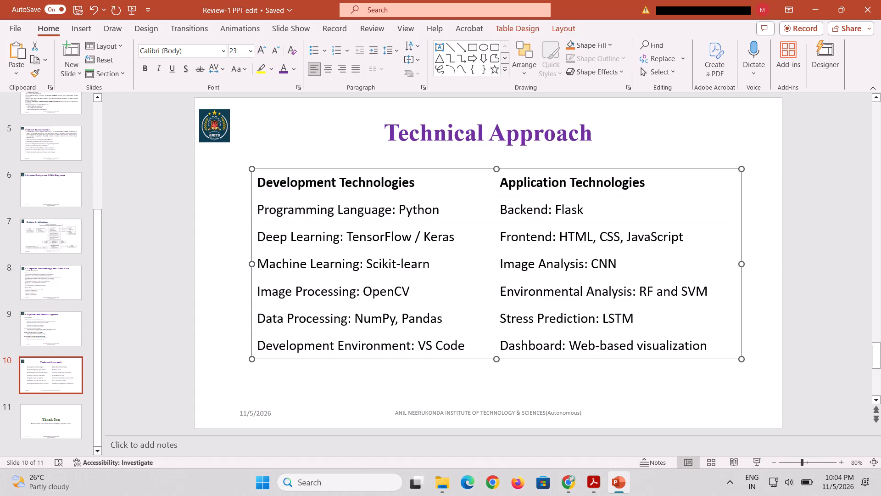
Change the "Algorithms :" subheading on slide 9 to the darkest blue theme shade.
click(67, 417)
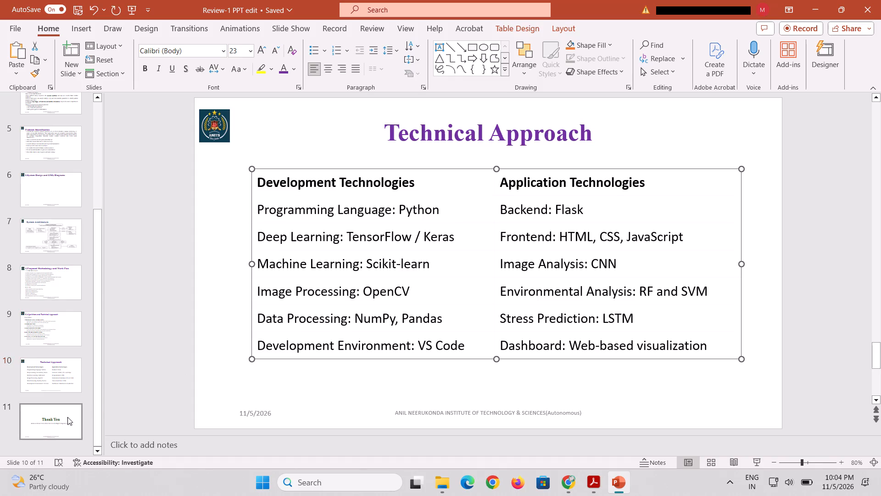
click(70, 379)
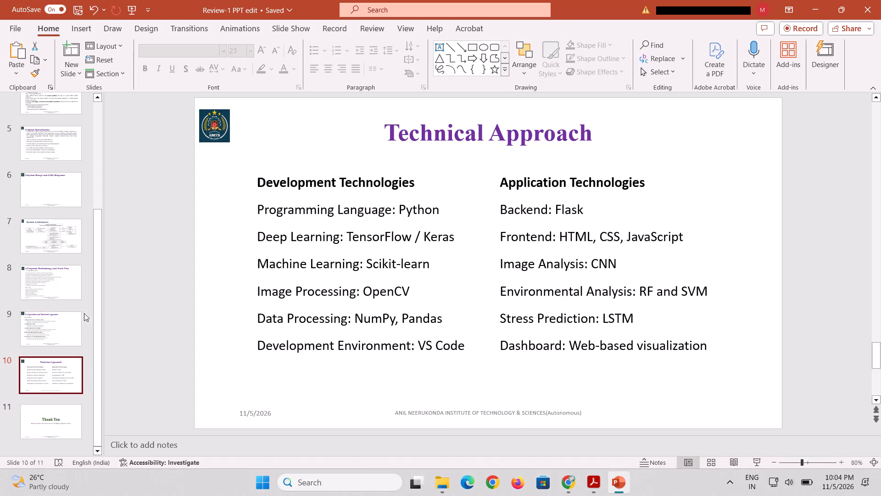
click(56, 336)
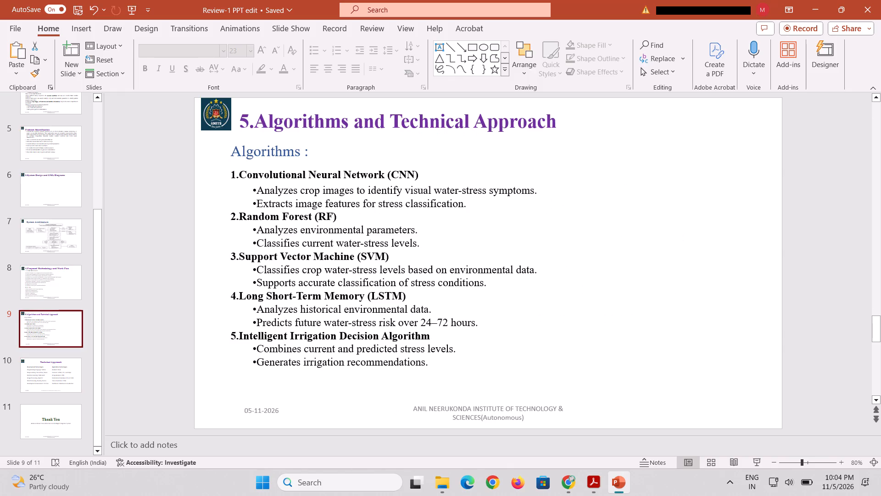
drag(321, 157, 279, 166)
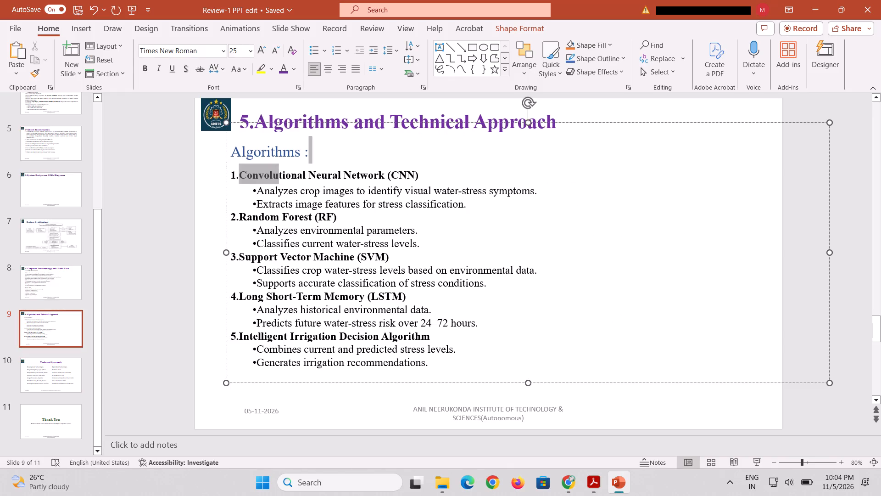
drag(279, 166, 248, 157)
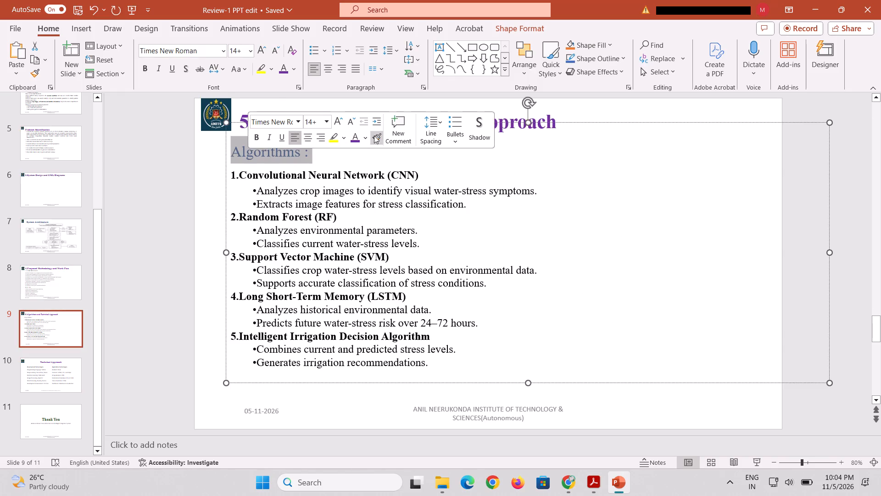
click(365, 144)
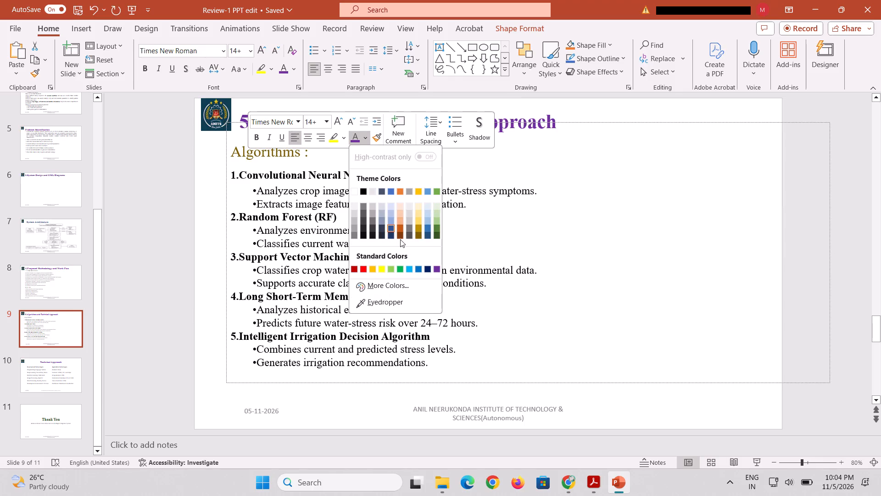
click(390, 233)
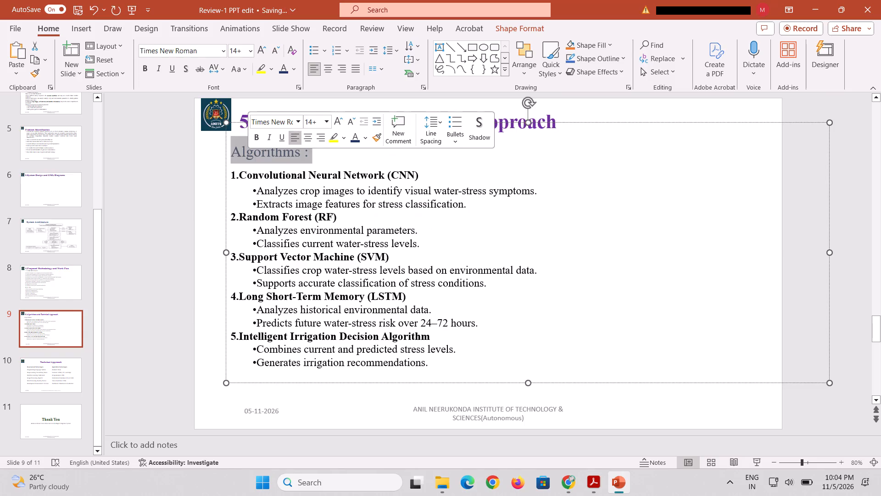
click(390, 233)
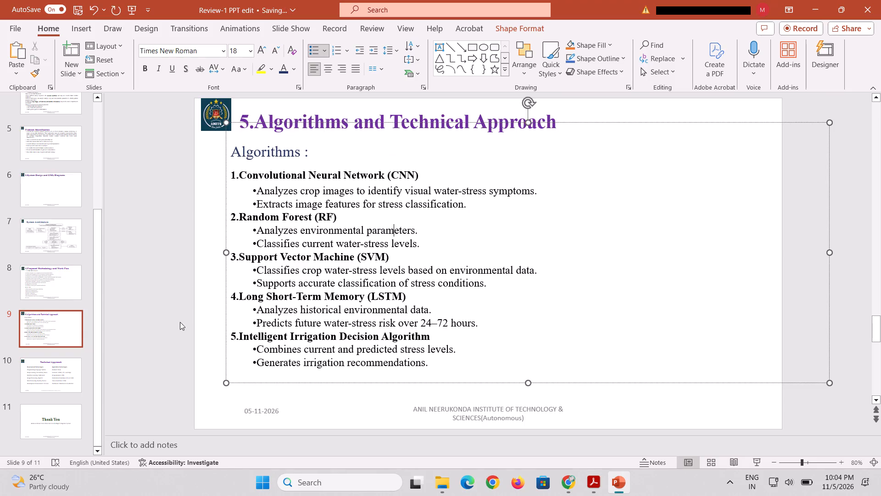
Apply the same dark blue font colour to the Development Technologies and Application Technologies headings on slide 10.
click(64, 382)
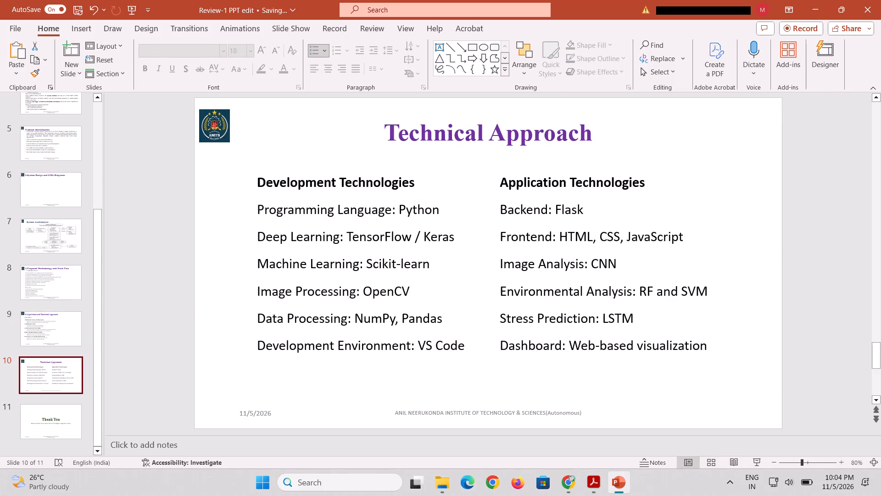
drag(416, 181, 269, 188)
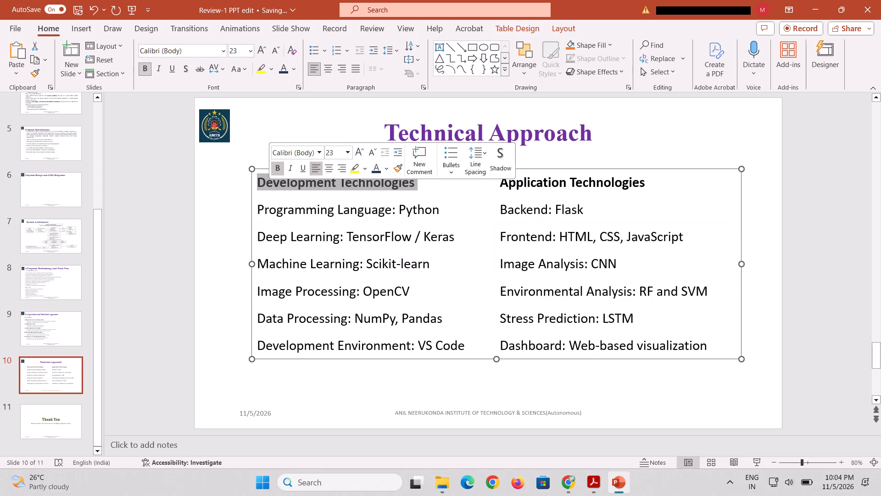
click(376, 166)
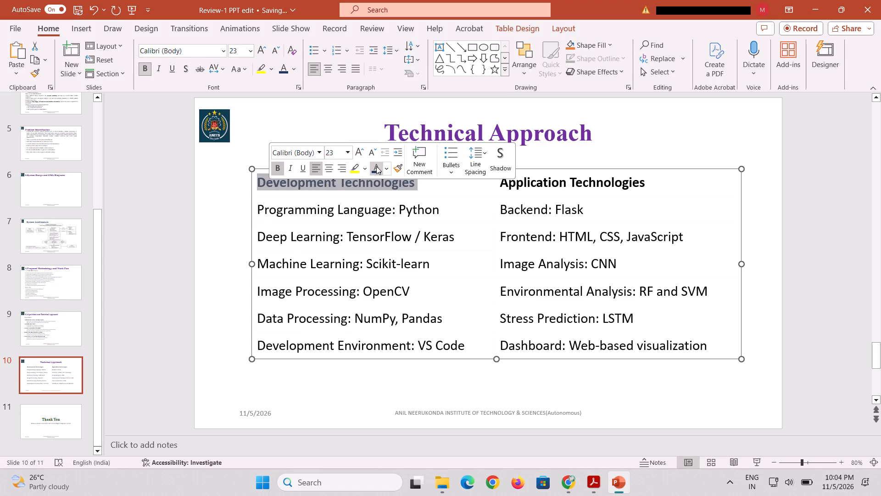
click(458, 210)
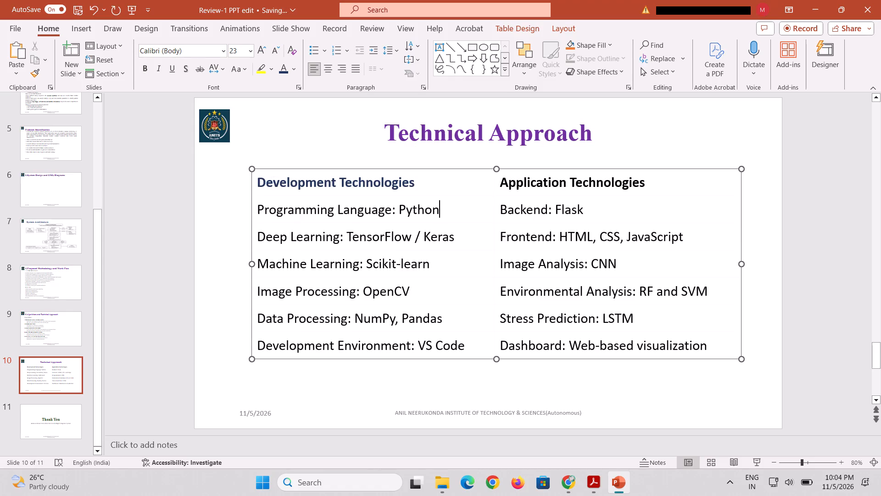
drag(663, 180, 508, 185)
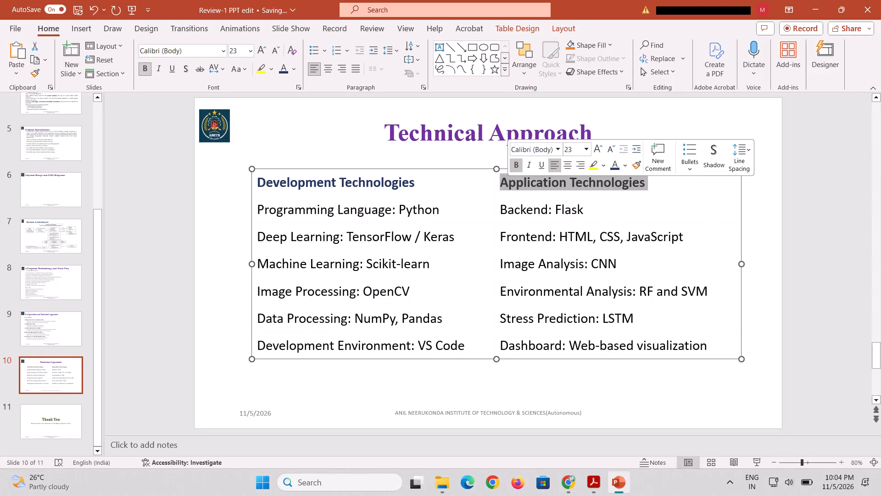
click(615, 163)
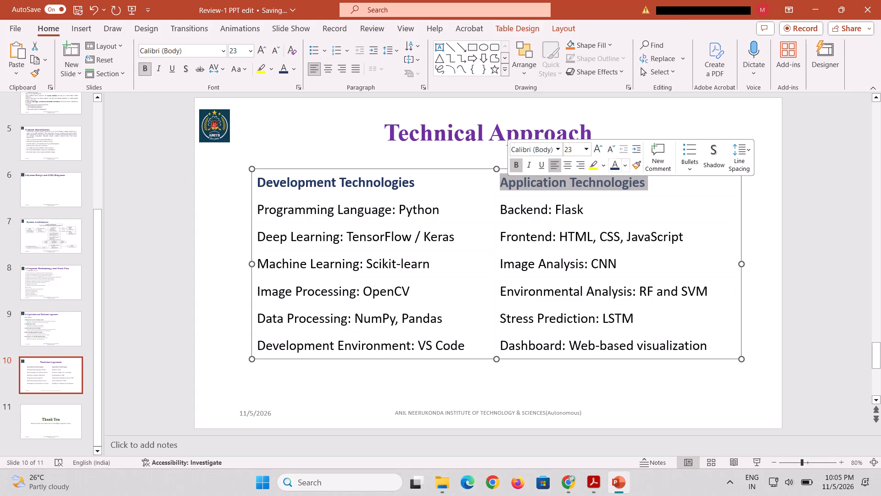
Set the font size of all technologies table entries below the two headings on slide 10 to 20.
drag(468, 343, 272, 202)
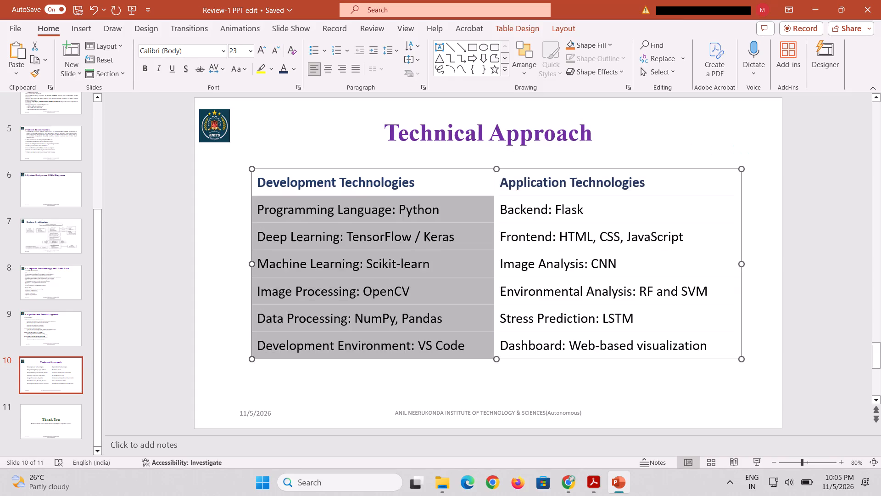
drag(272, 202, 268, 210)
drag(721, 345, 403, 210)
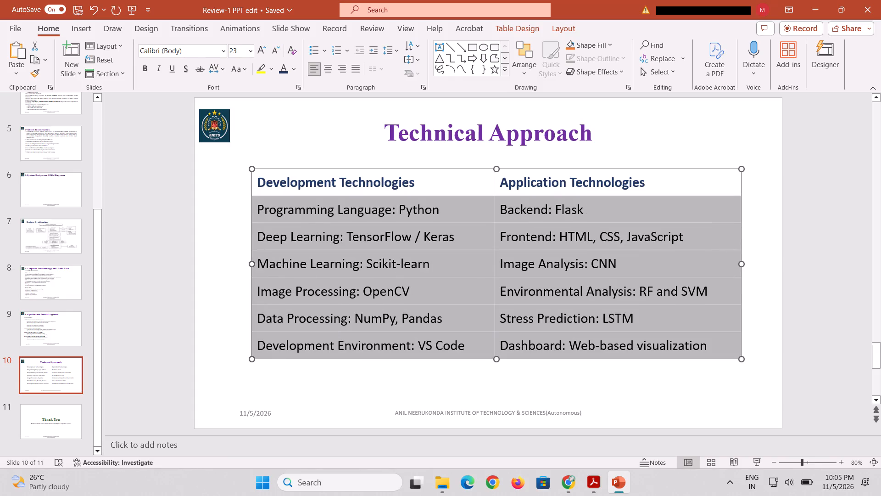
drag(403, 210, 403, 212)
click(250, 56)
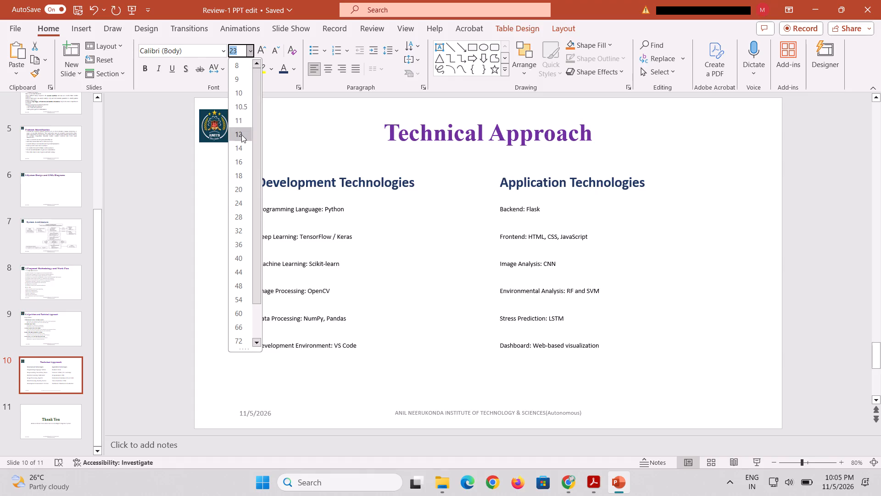
click(240, 185)
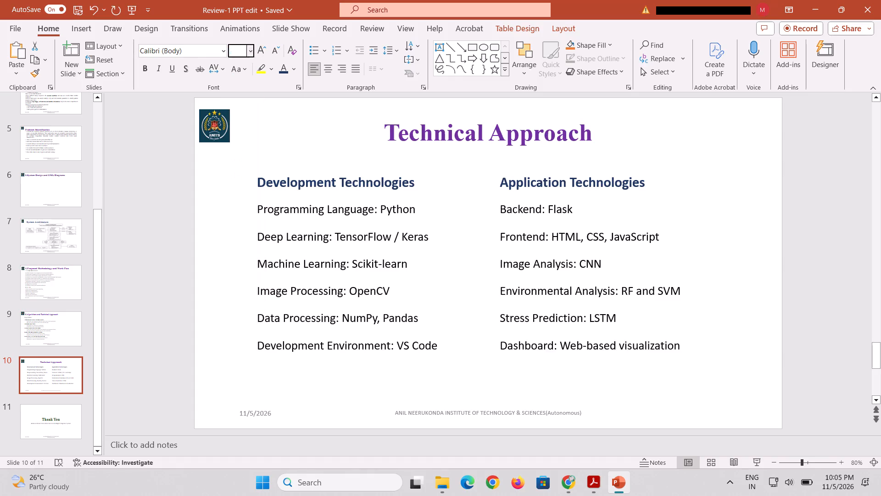
click(232, 211)
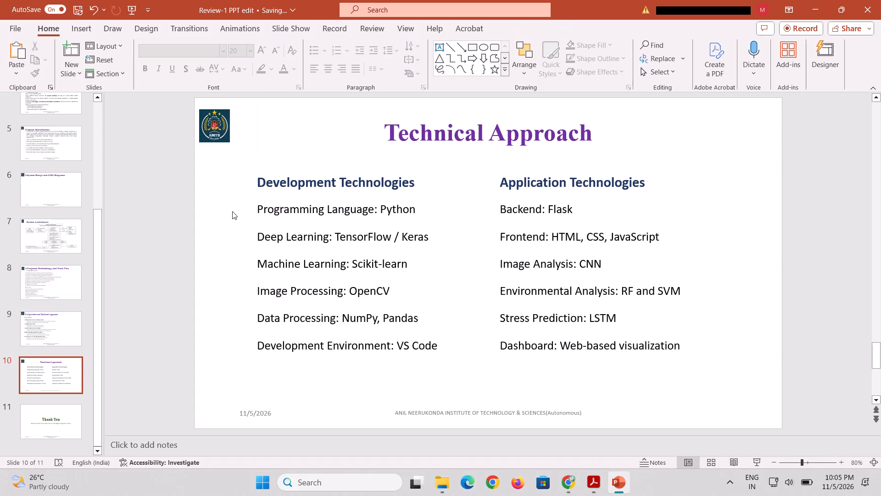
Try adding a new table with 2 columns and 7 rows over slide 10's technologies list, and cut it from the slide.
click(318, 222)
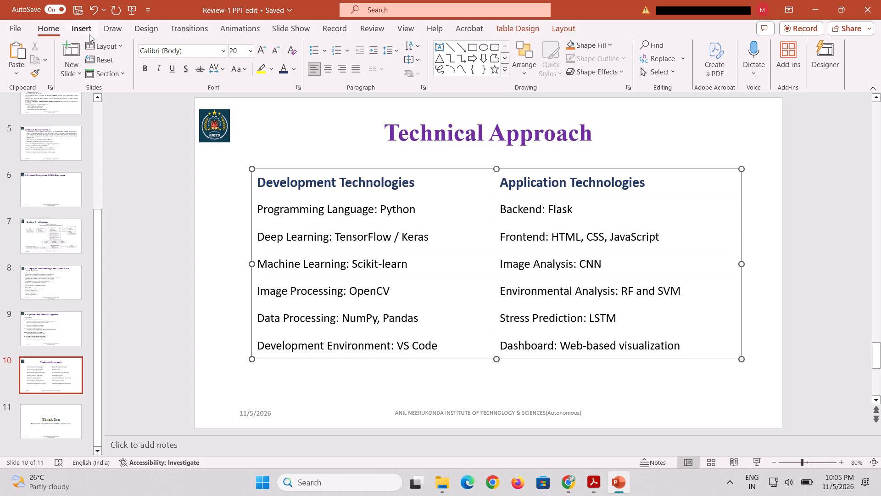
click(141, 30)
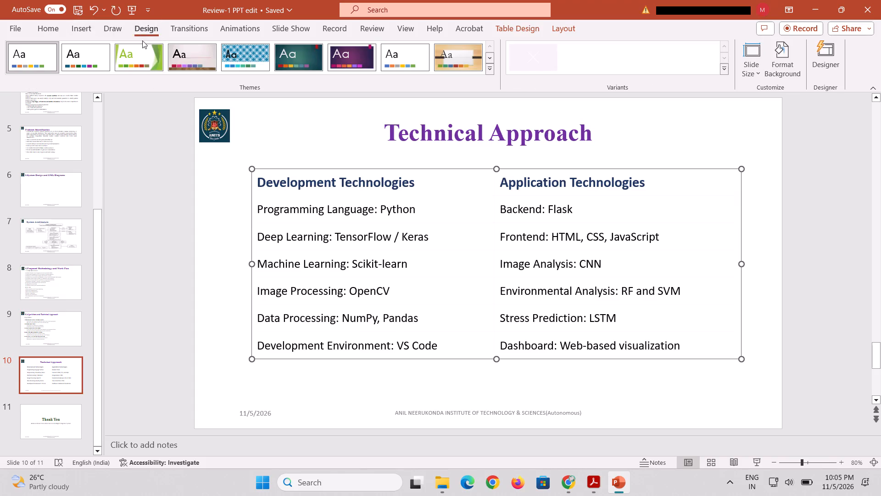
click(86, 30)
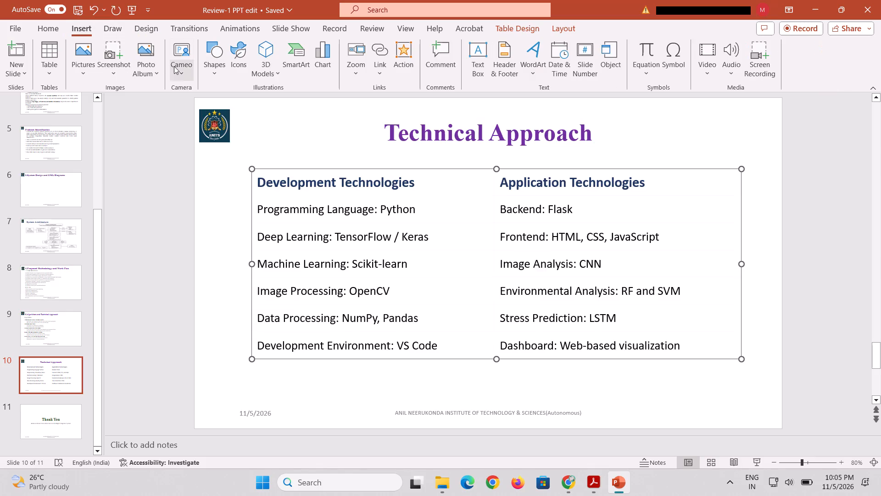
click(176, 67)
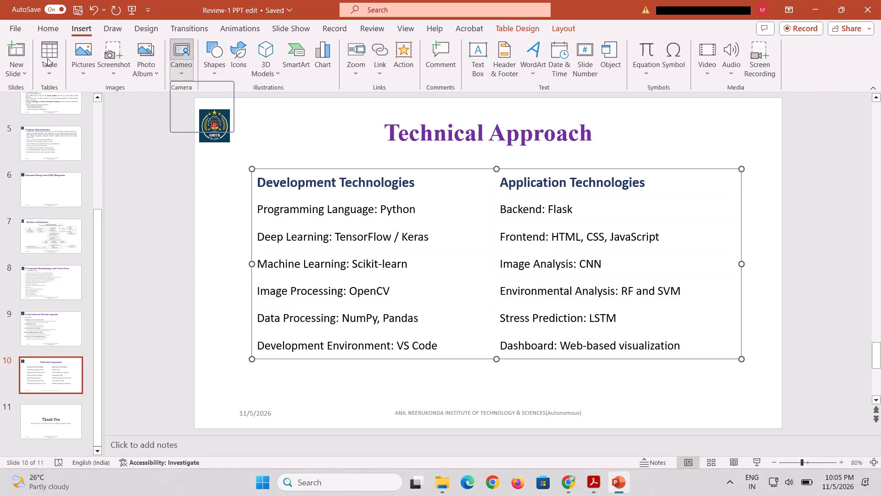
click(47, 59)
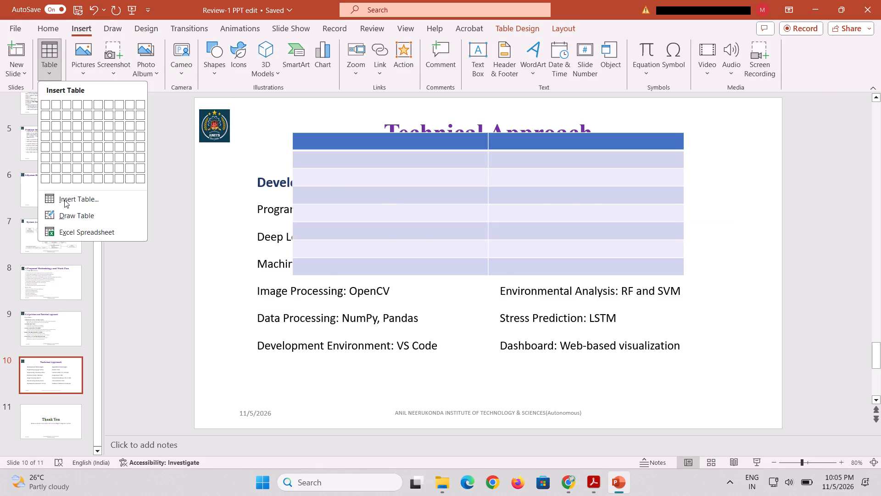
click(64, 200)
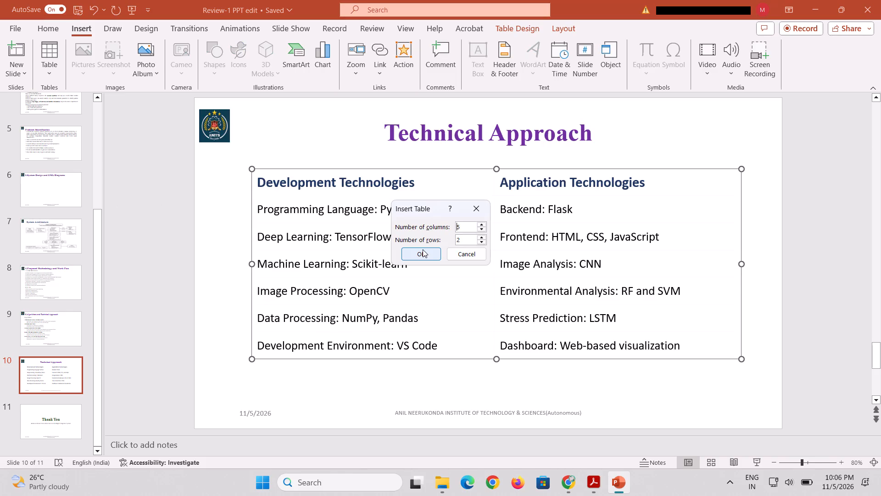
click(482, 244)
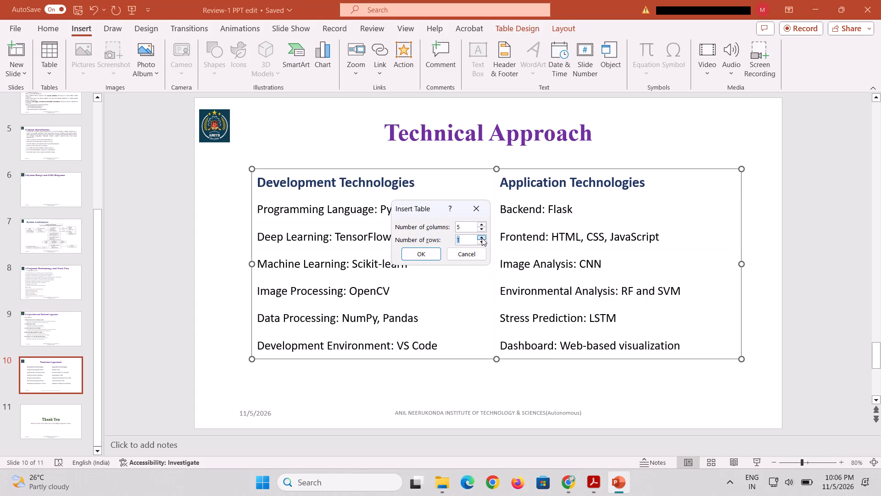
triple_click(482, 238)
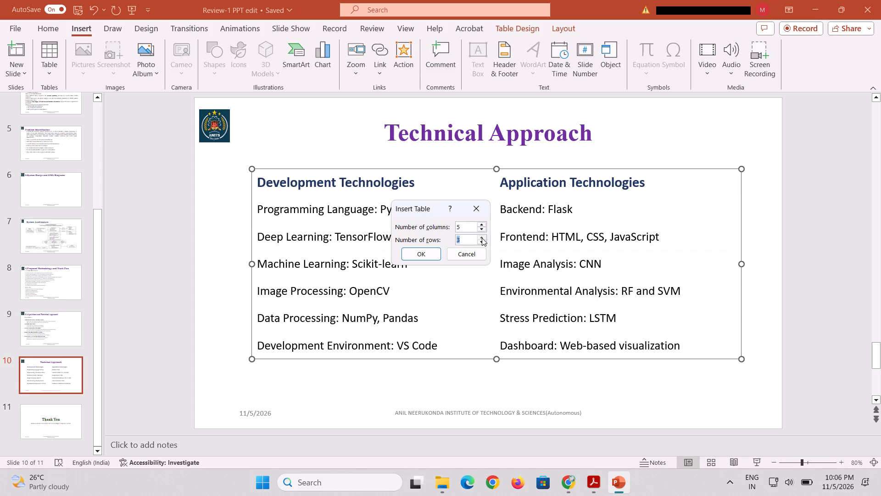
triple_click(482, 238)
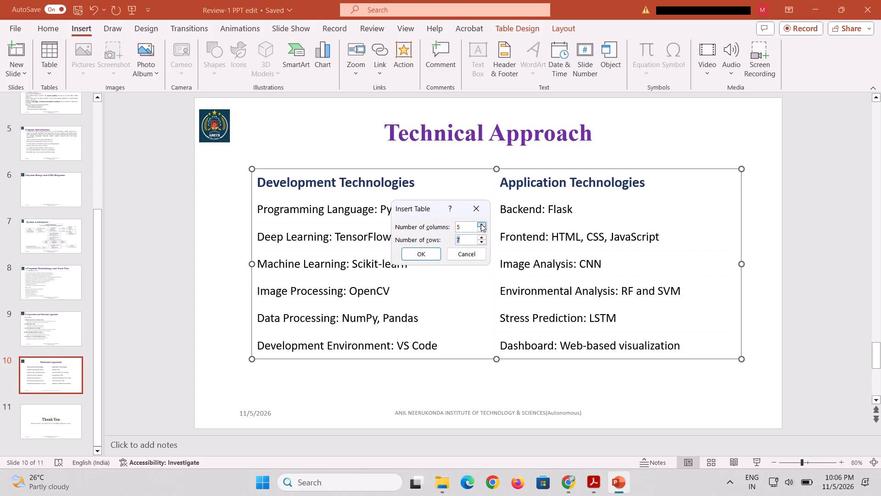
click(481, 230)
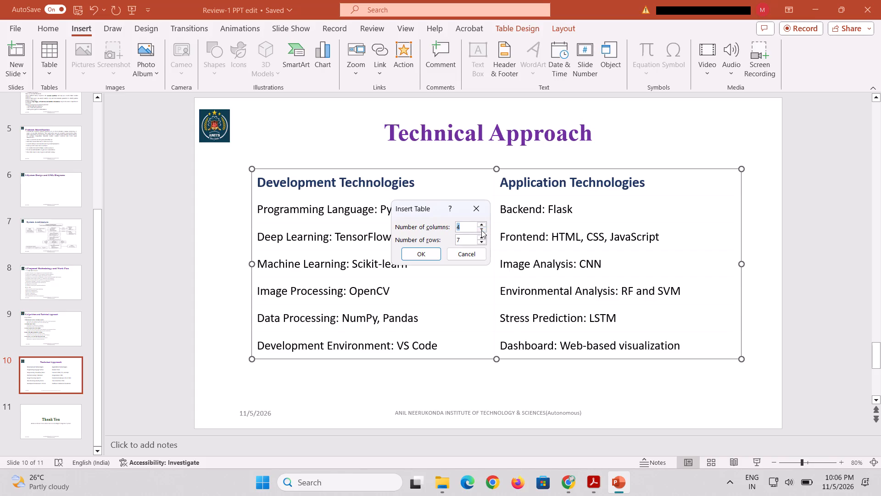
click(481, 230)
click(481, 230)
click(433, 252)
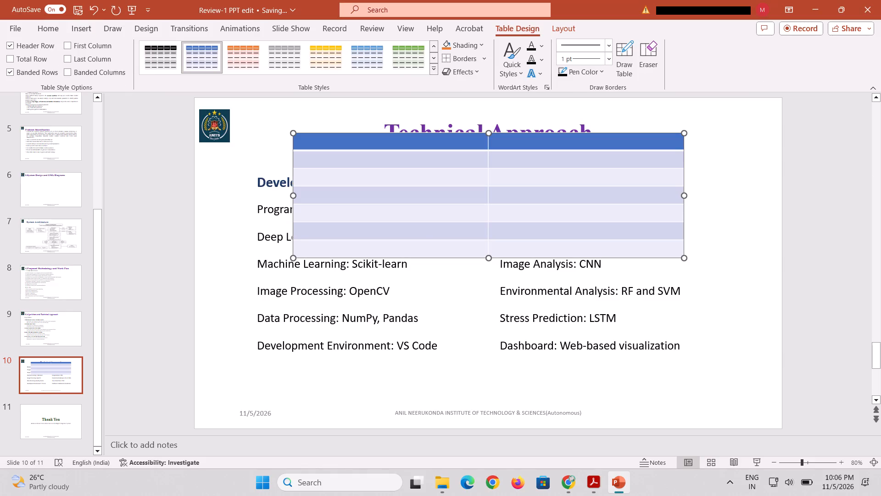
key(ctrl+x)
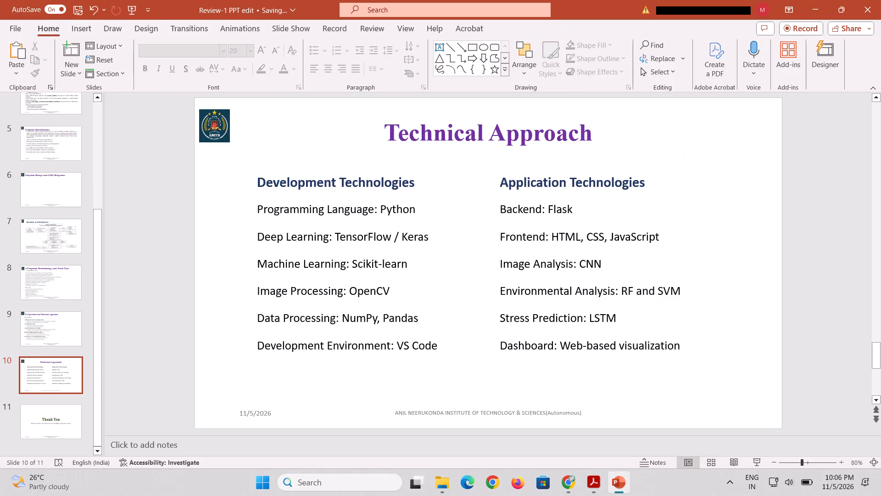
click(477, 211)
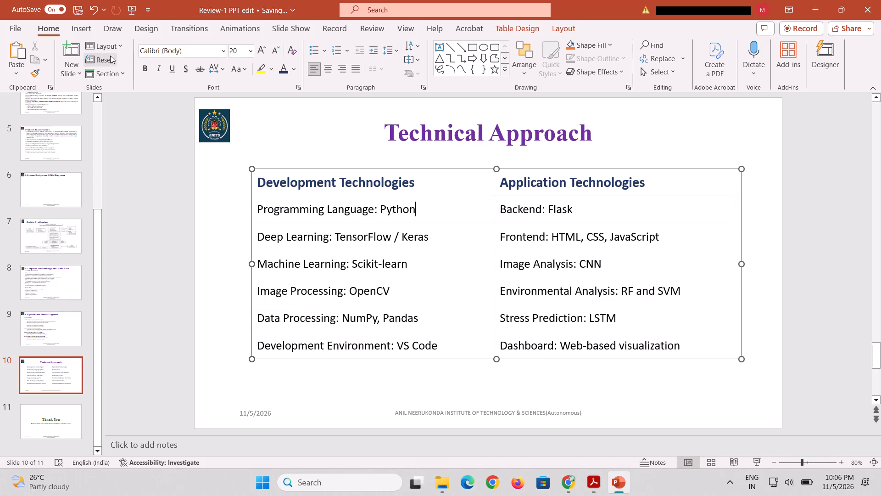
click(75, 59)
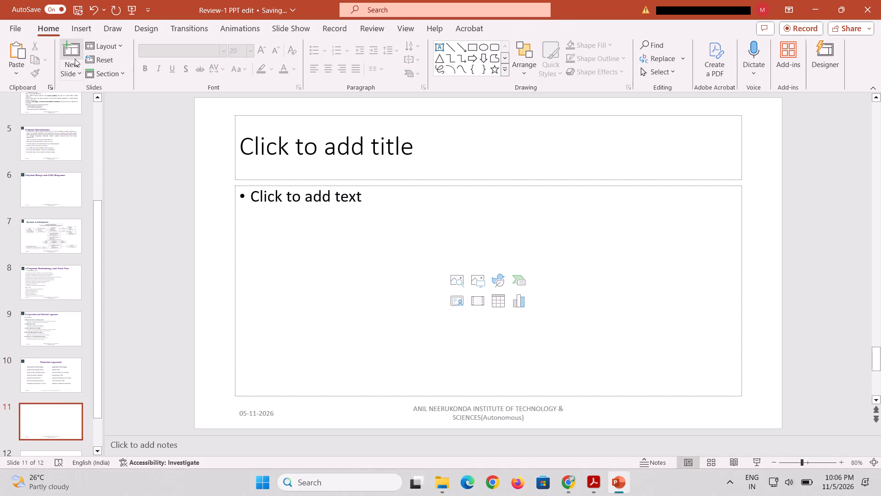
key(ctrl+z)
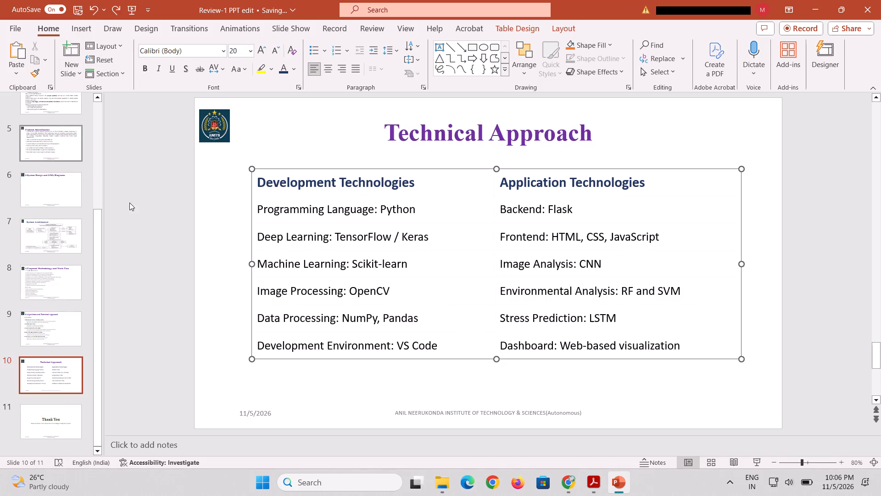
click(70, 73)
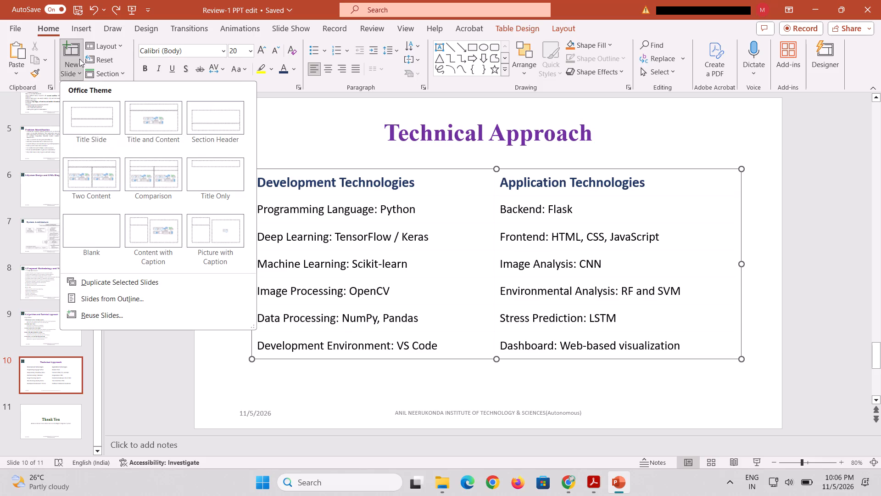
Draw a single-cell table as an outer frame around the whole technologies table on slide 10.
click(89, 28)
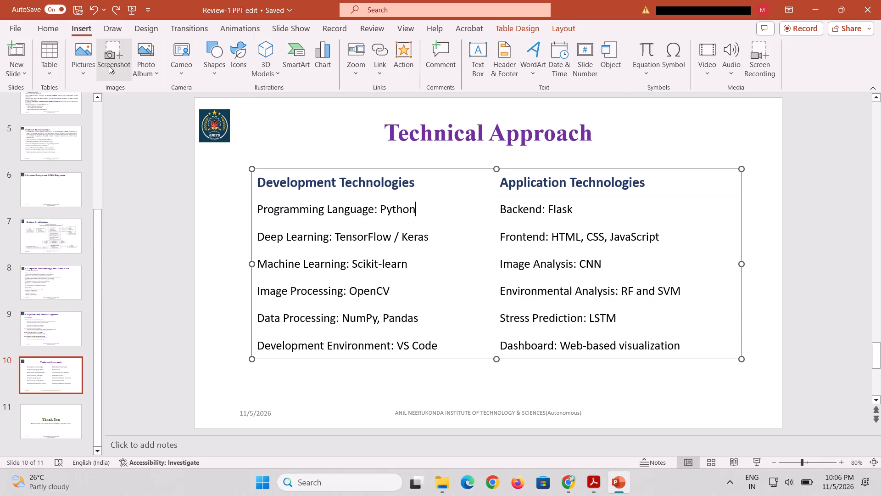
click(51, 80)
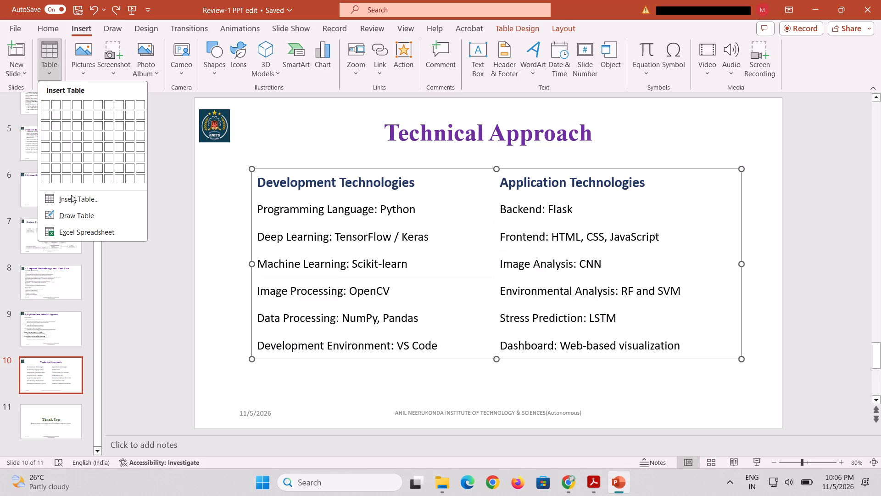
click(74, 218)
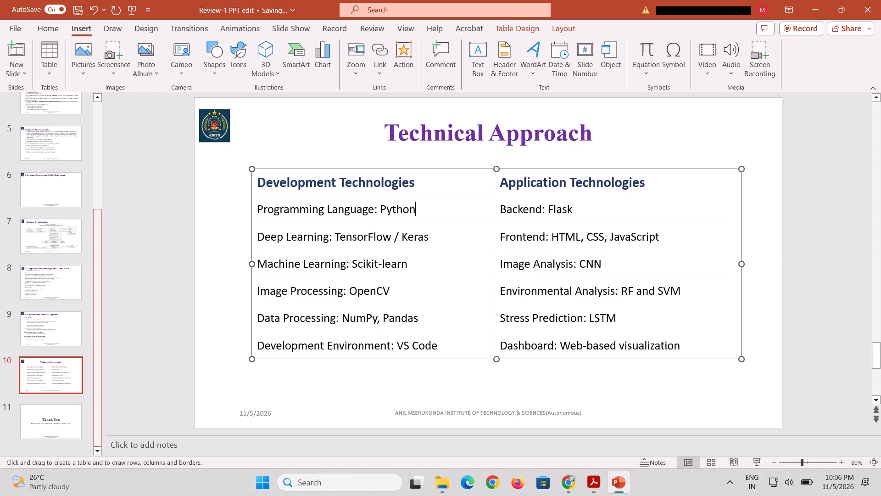
drag(250, 169, 508, 323)
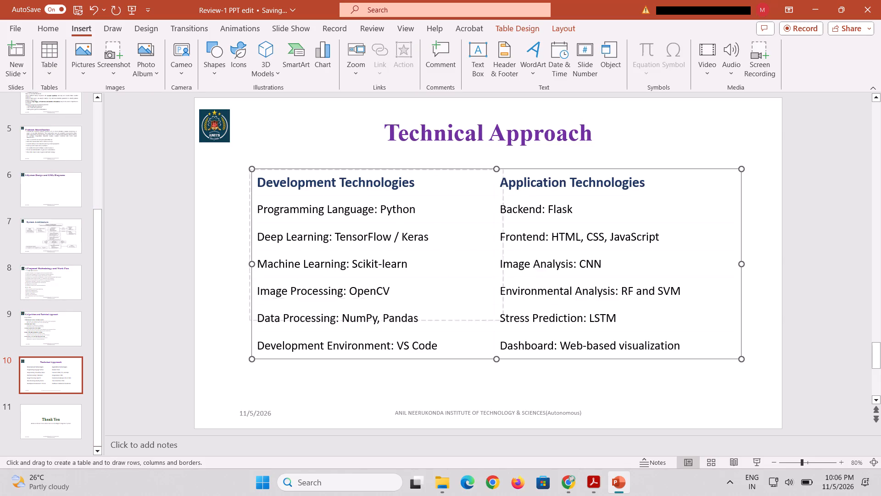
drag(508, 323, 757, 351)
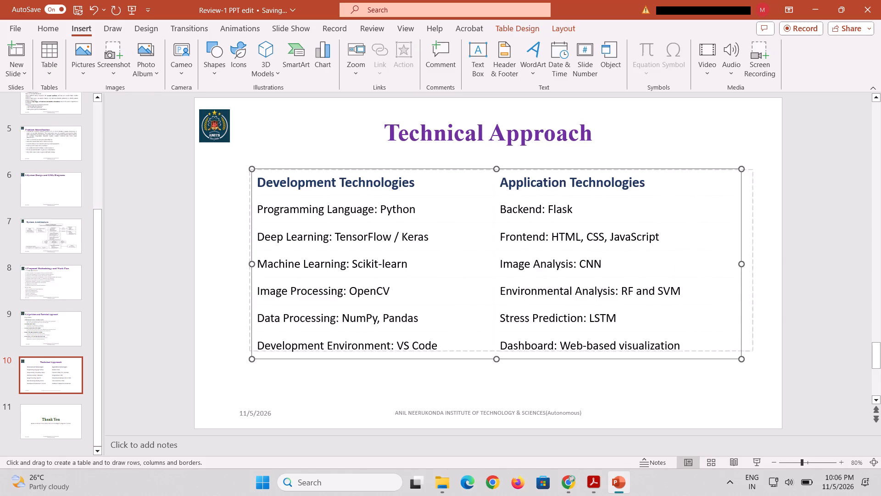
drag(757, 351, 742, 361)
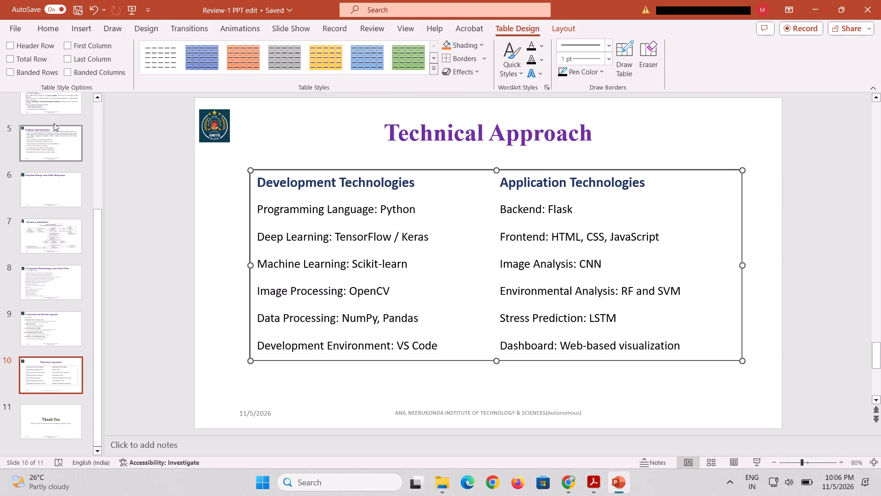
Draw another single-cell table as a frame around the Development Technologies and Application Technologies heading row, and deselect it.
click(89, 32)
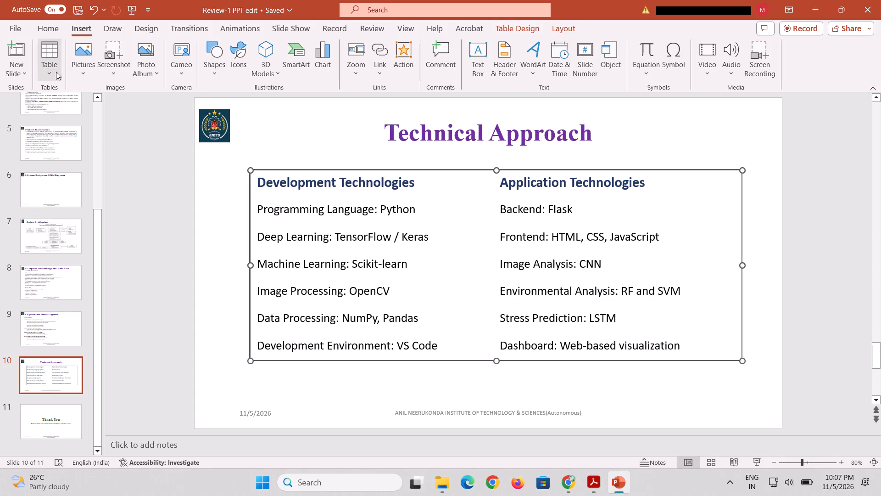
click(56, 72)
click(82, 217)
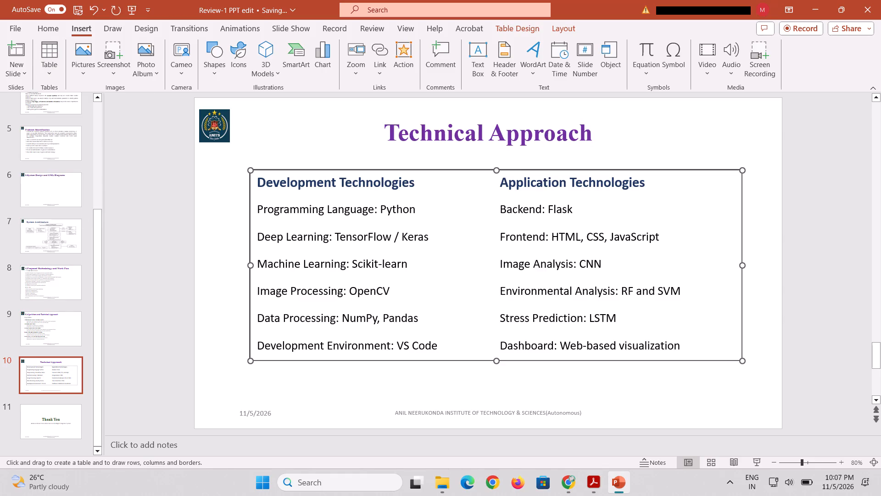
drag(248, 170, 418, 197)
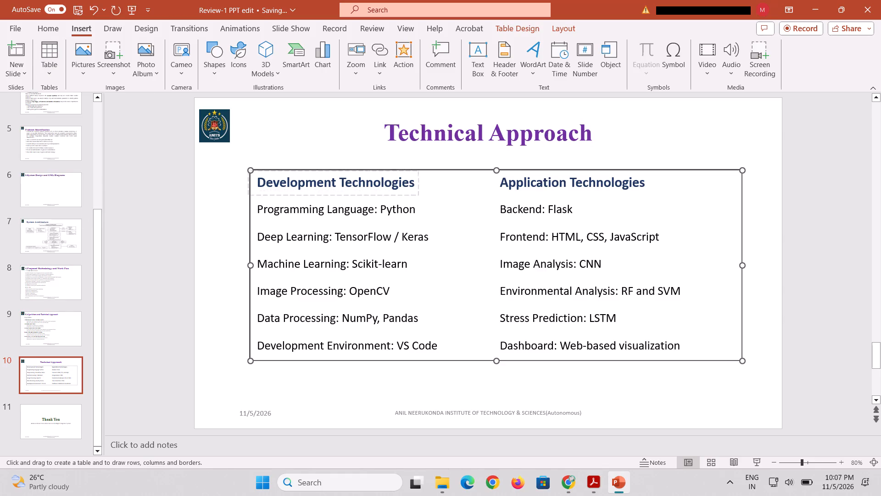
drag(418, 197, 530, 191)
scroll(498, 191, right, 1)
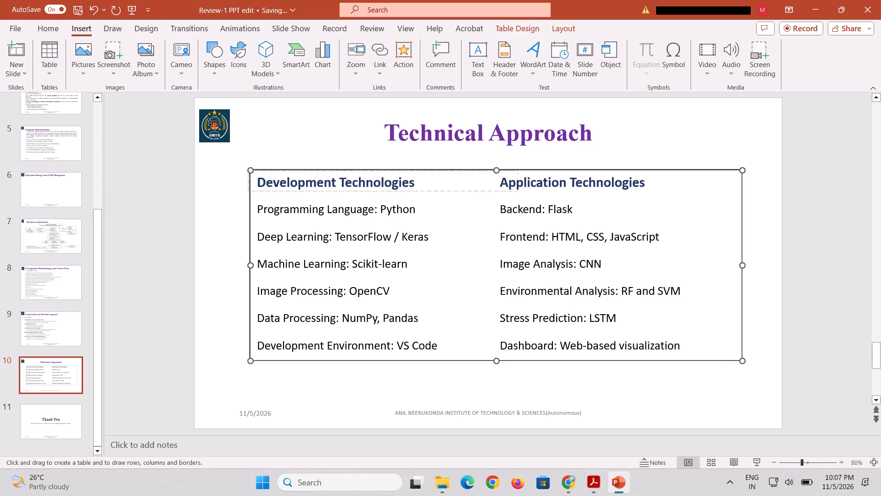
drag(530, 191, 733, 195)
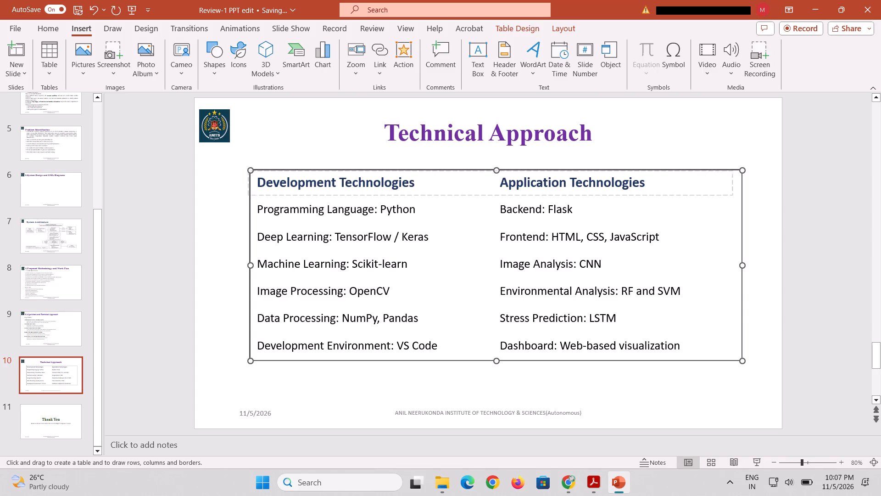
drag(733, 195, 744, 195)
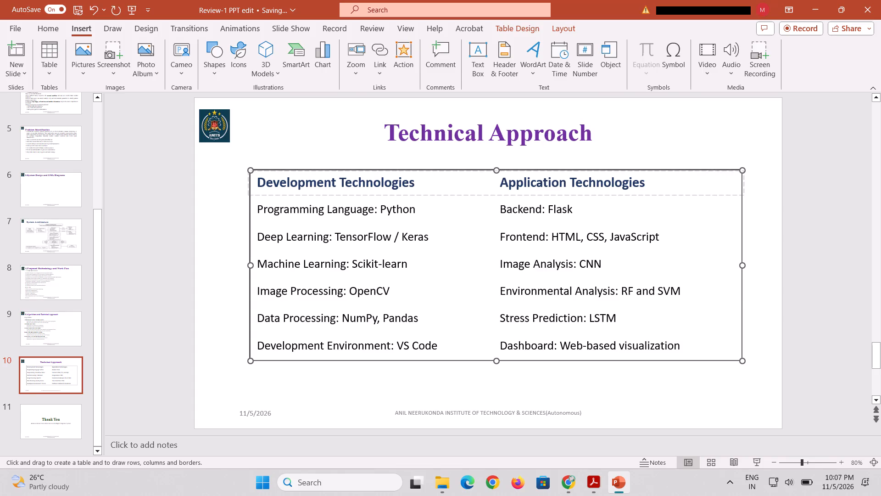
drag(744, 195, 743, 194)
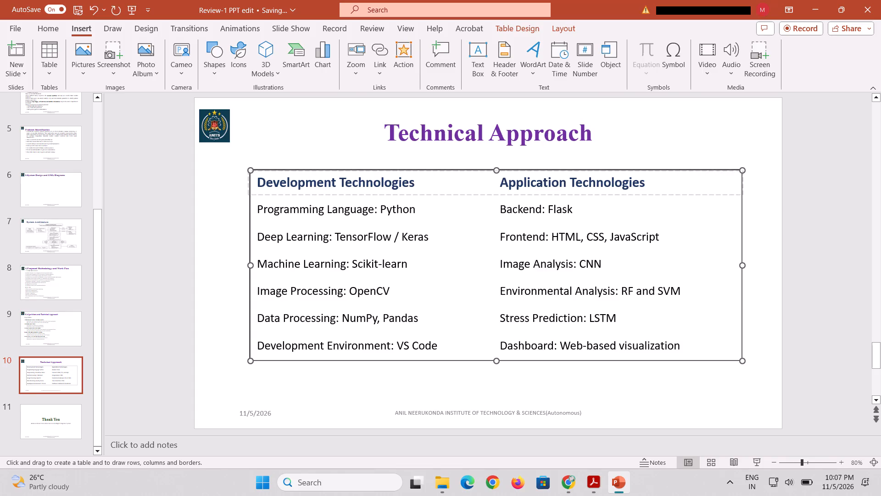
drag(743, 194, 742, 197)
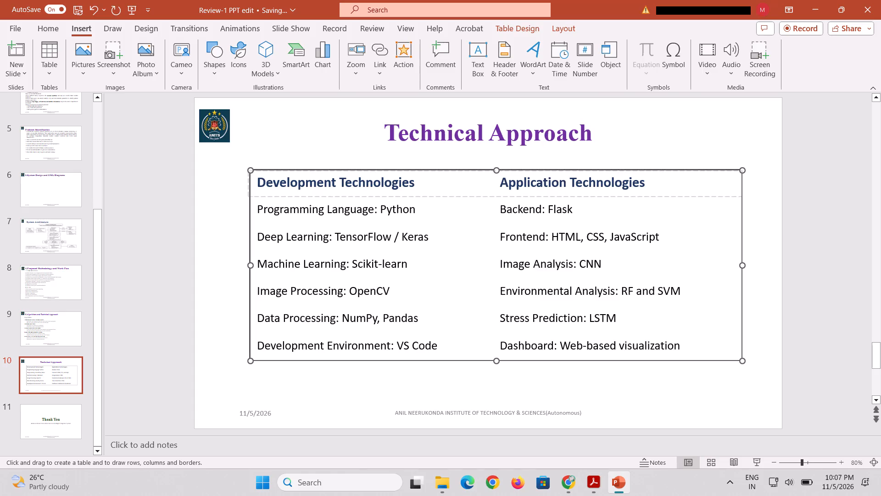
drag(742, 197, 742, 195)
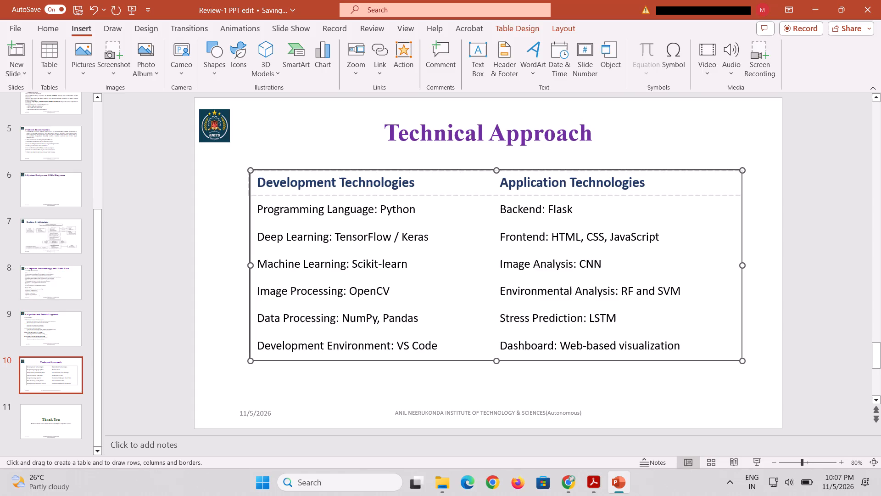
drag(742, 195, 742, 196)
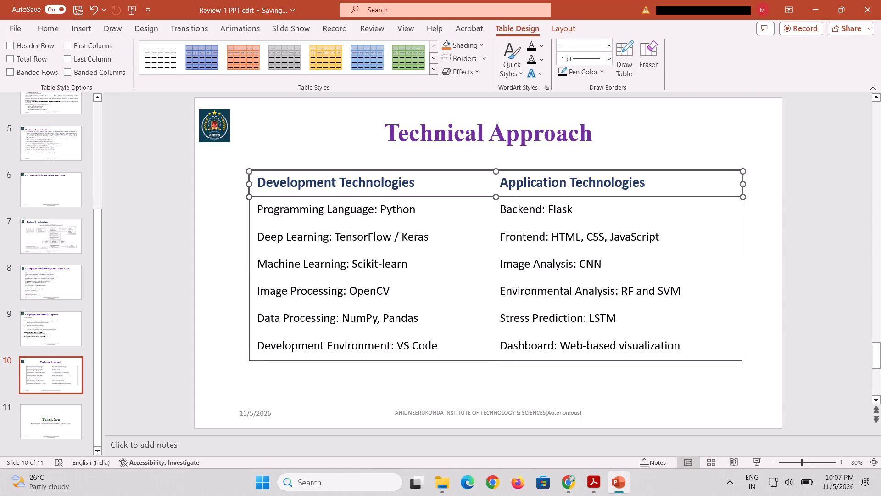
click(450, 279)
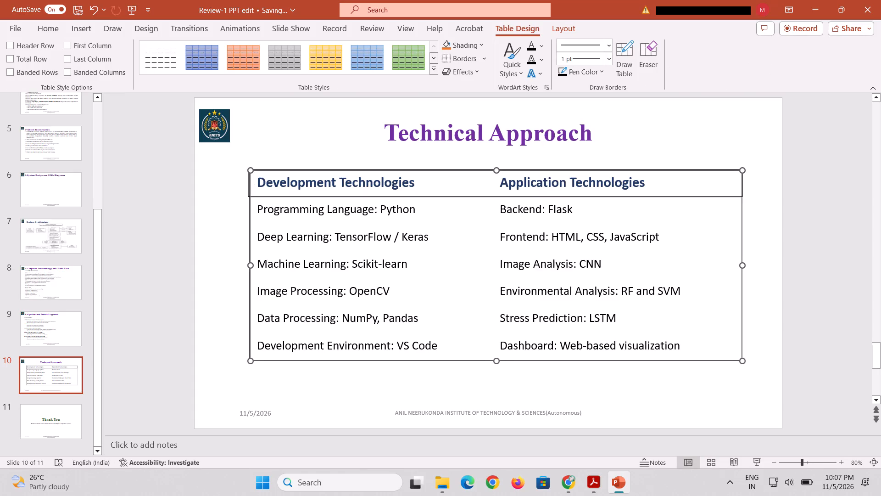
click(221, 234)
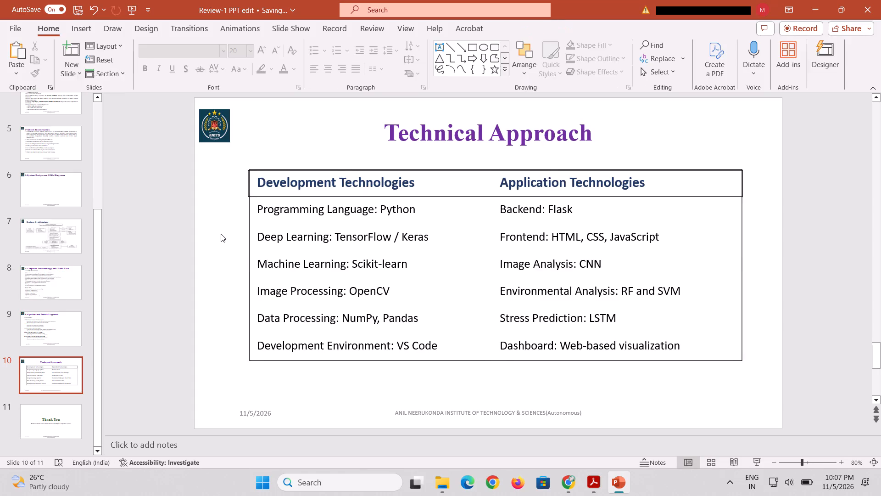
Undo the single-cell frame around the Development Technologies and Application Technologies heading row on slide 10, keeping the outer frame.
key(ctrl+x)
key(ctrl+z)
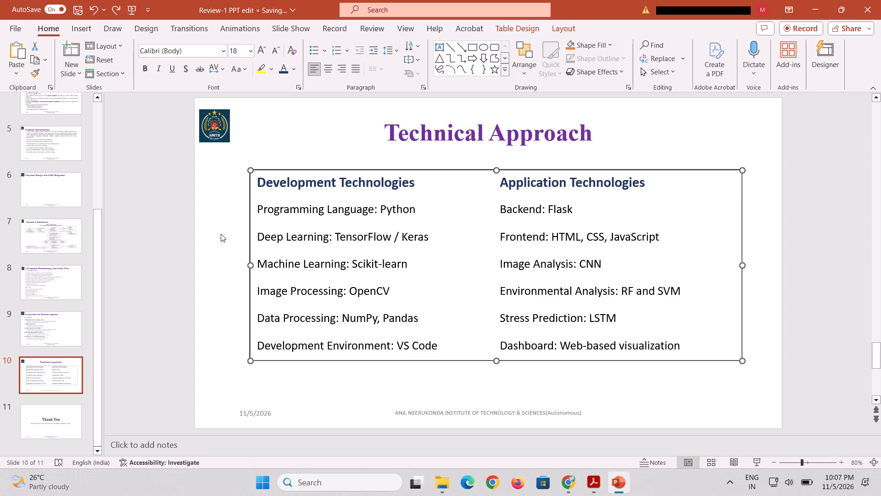
click(212, 237)
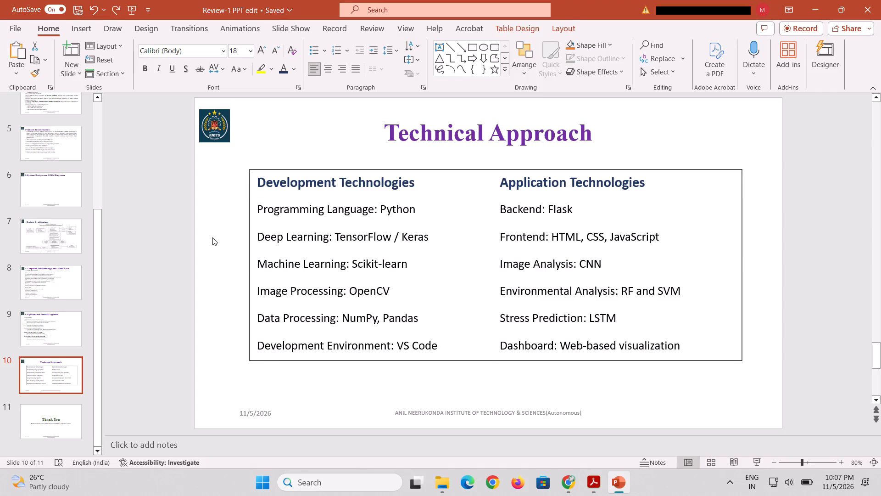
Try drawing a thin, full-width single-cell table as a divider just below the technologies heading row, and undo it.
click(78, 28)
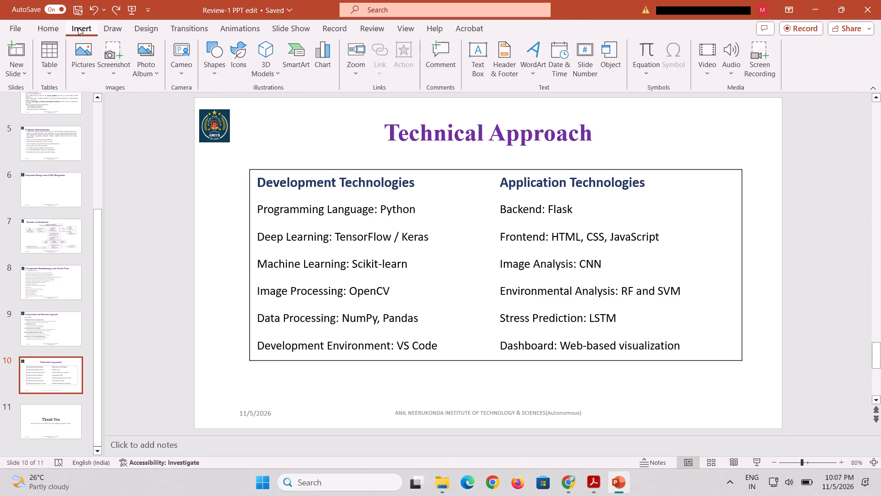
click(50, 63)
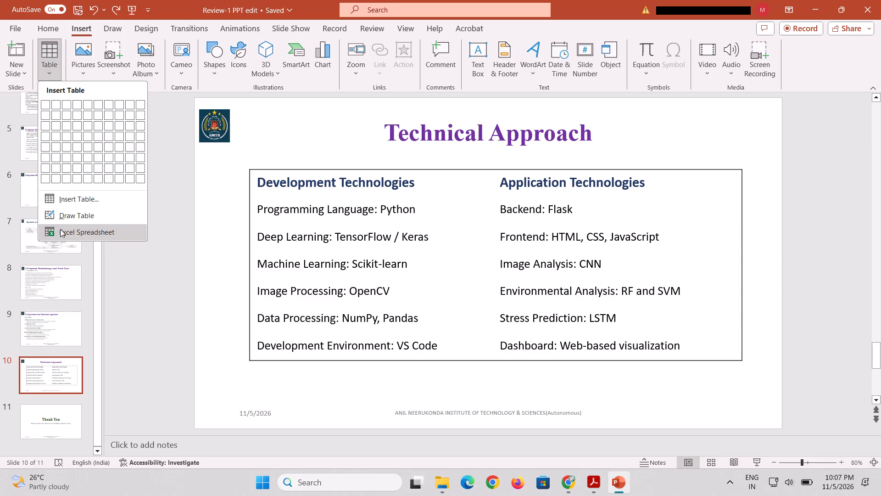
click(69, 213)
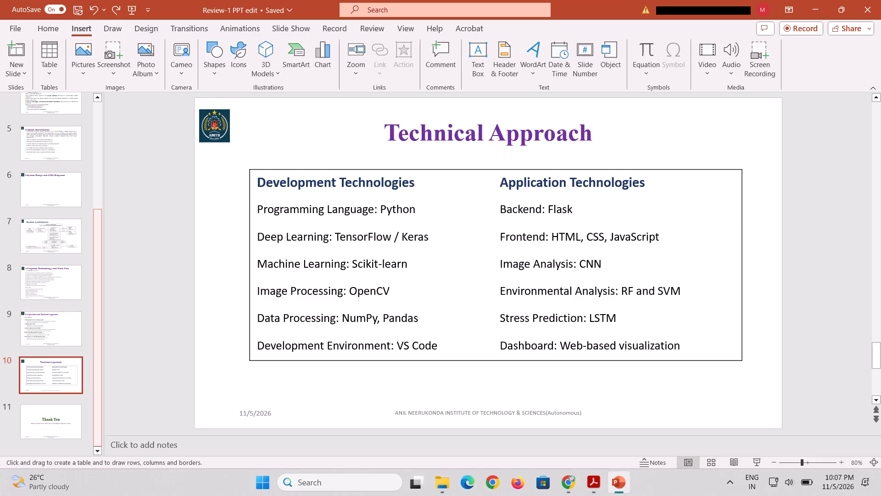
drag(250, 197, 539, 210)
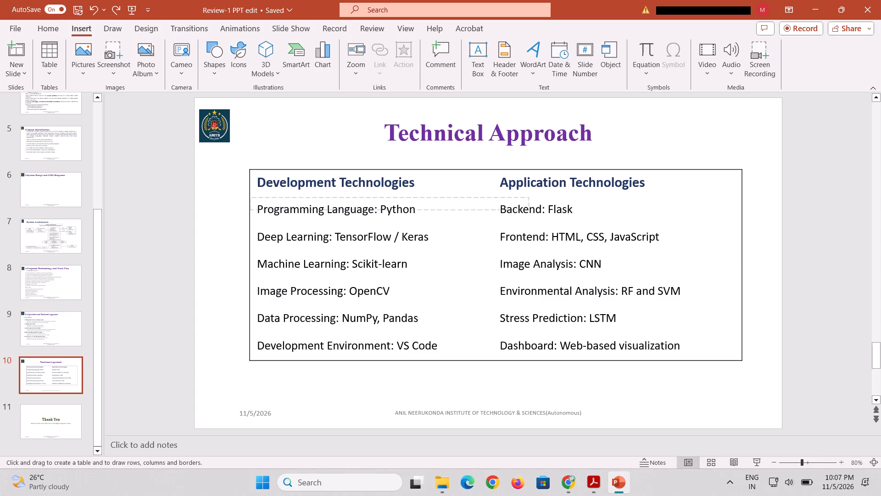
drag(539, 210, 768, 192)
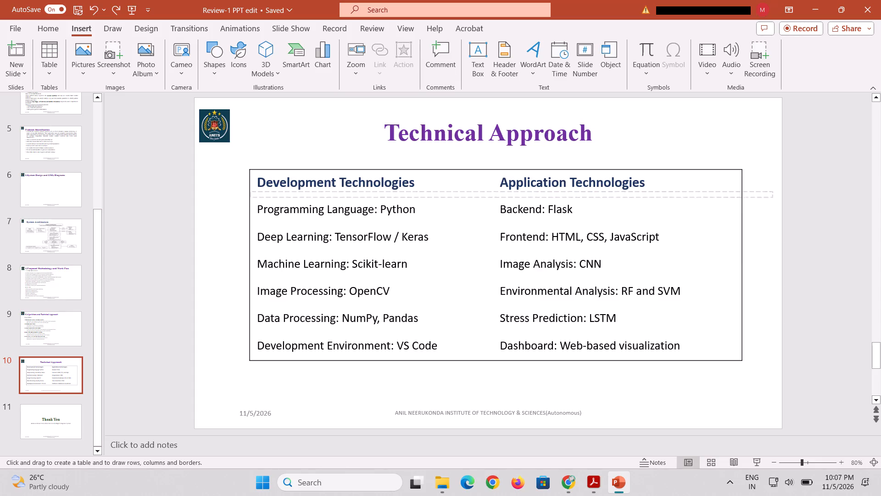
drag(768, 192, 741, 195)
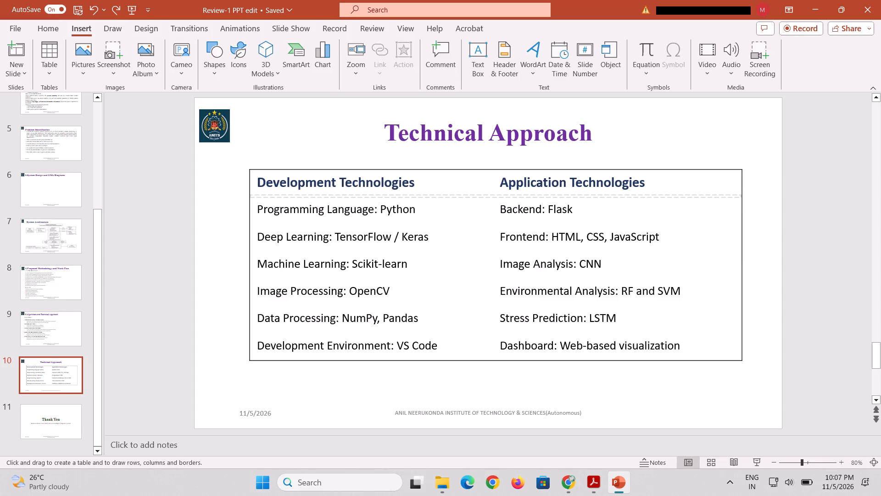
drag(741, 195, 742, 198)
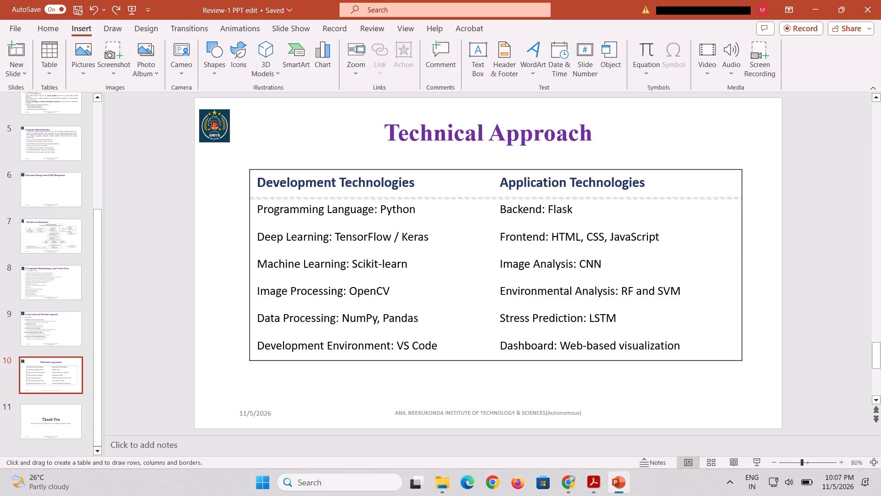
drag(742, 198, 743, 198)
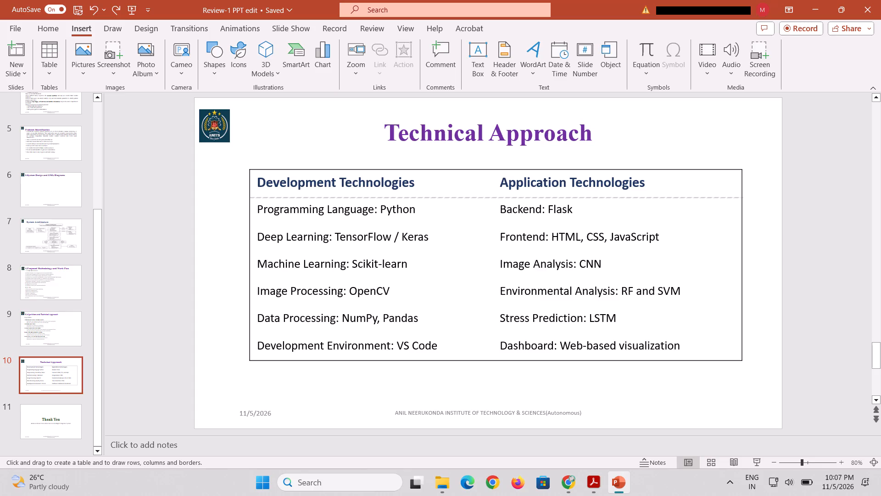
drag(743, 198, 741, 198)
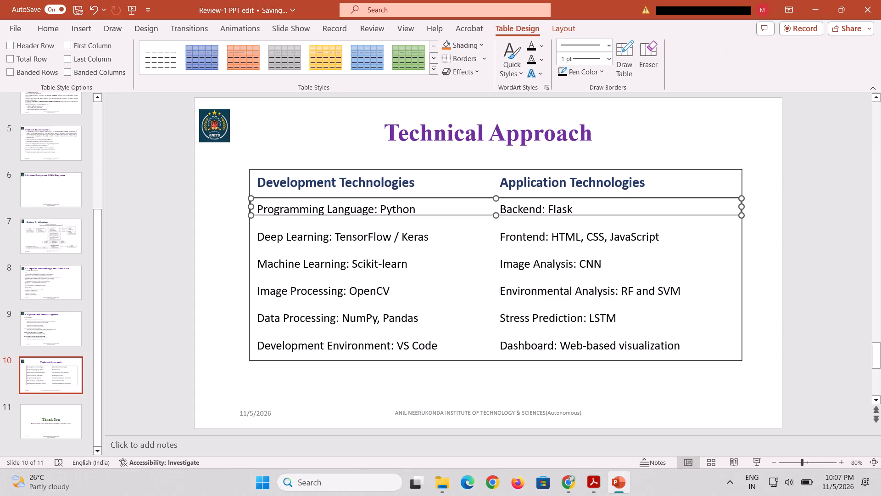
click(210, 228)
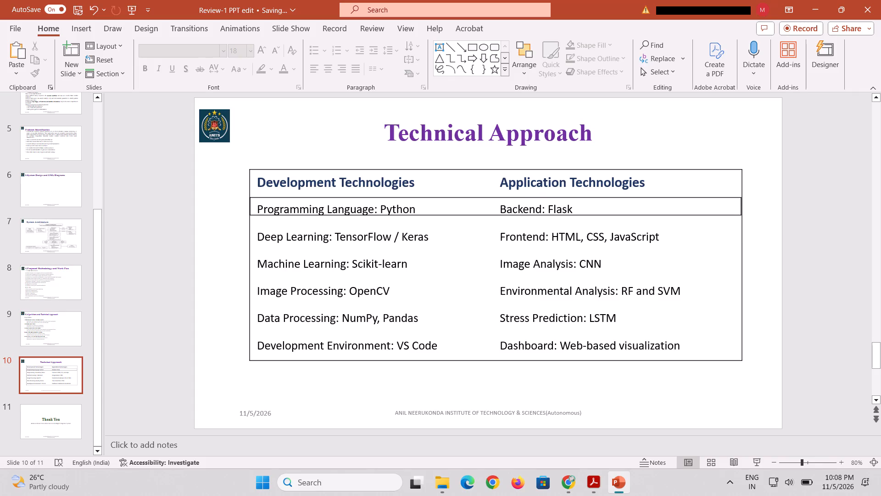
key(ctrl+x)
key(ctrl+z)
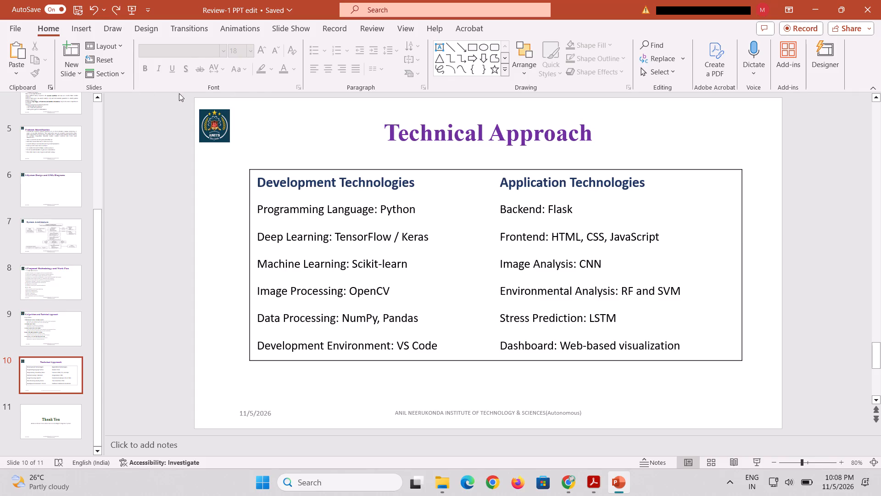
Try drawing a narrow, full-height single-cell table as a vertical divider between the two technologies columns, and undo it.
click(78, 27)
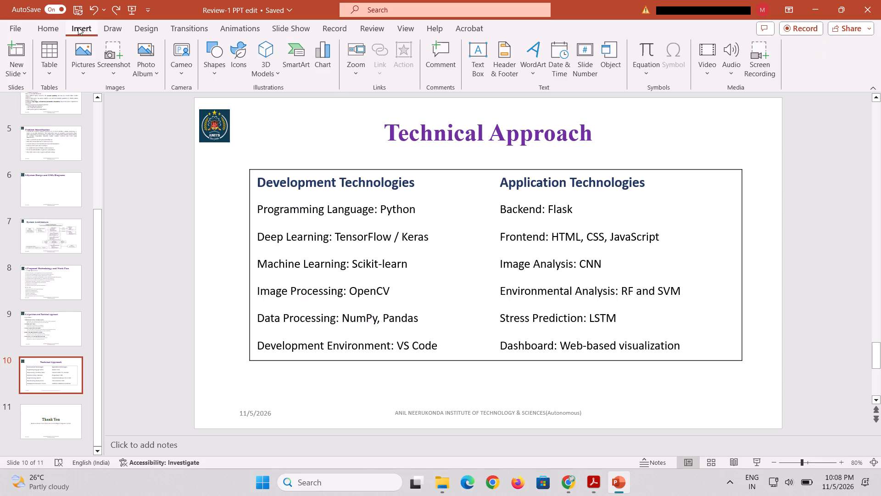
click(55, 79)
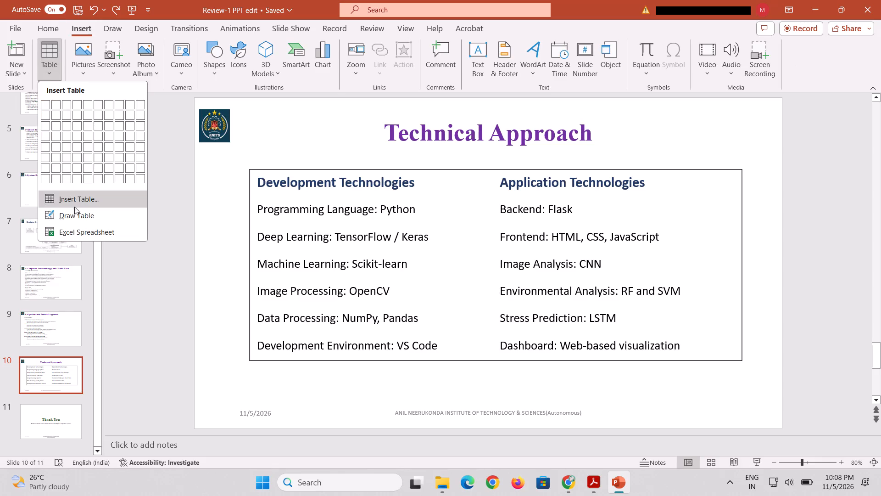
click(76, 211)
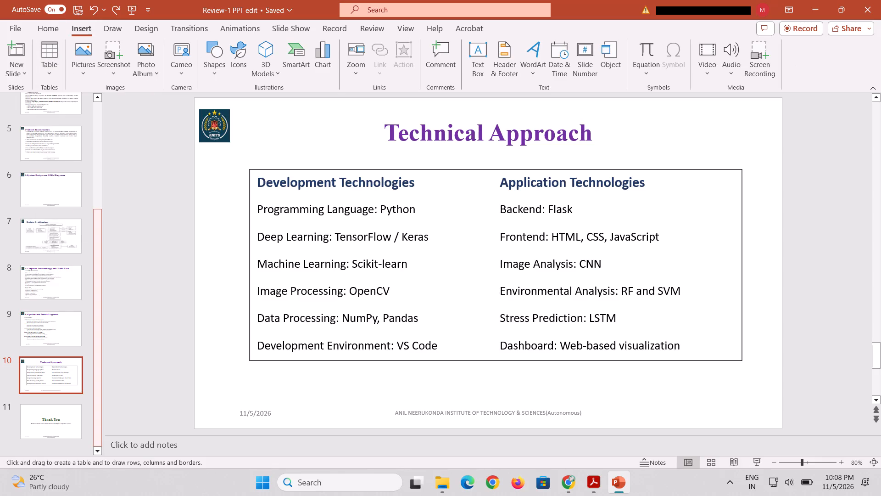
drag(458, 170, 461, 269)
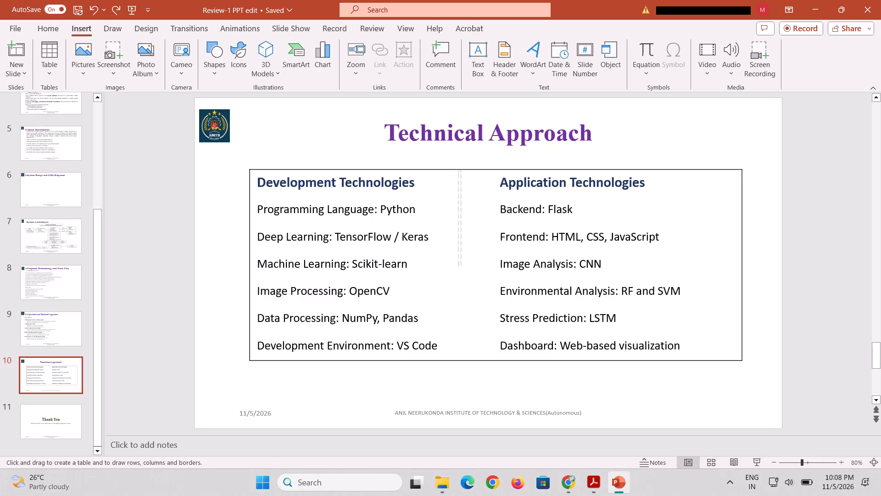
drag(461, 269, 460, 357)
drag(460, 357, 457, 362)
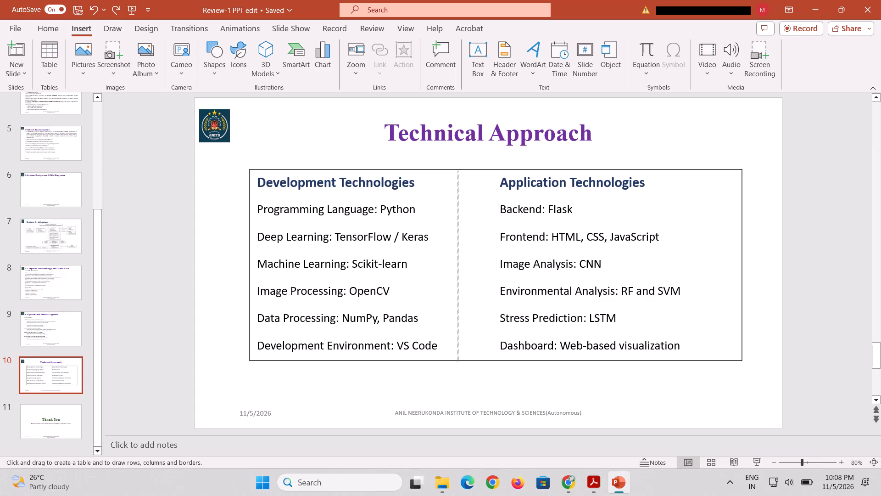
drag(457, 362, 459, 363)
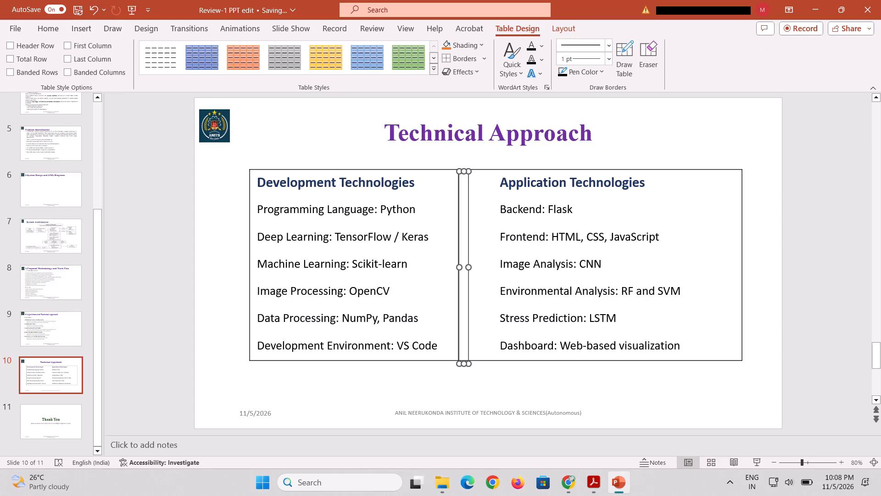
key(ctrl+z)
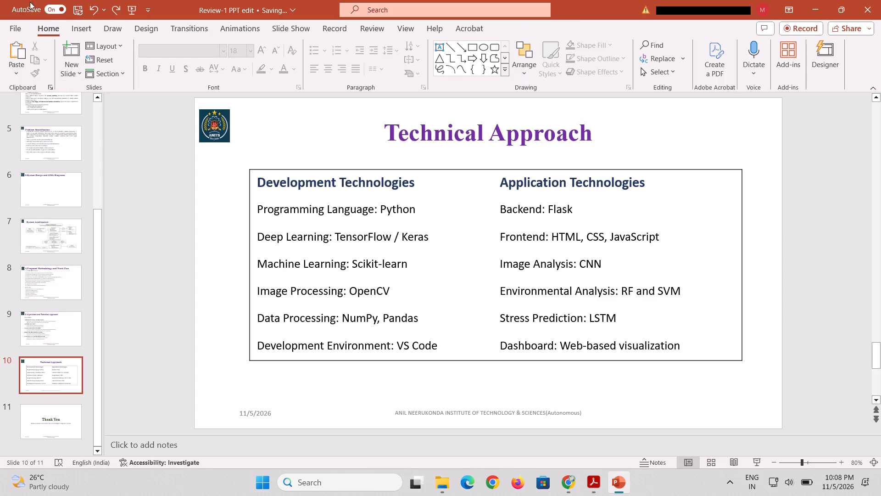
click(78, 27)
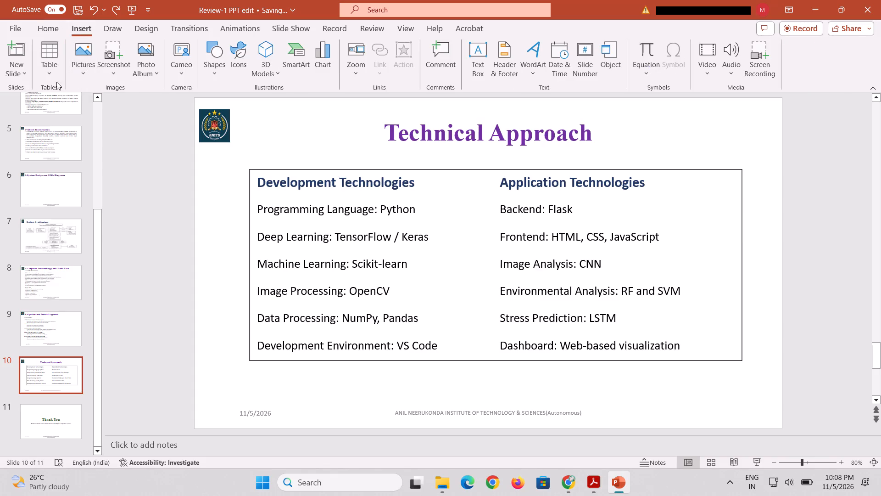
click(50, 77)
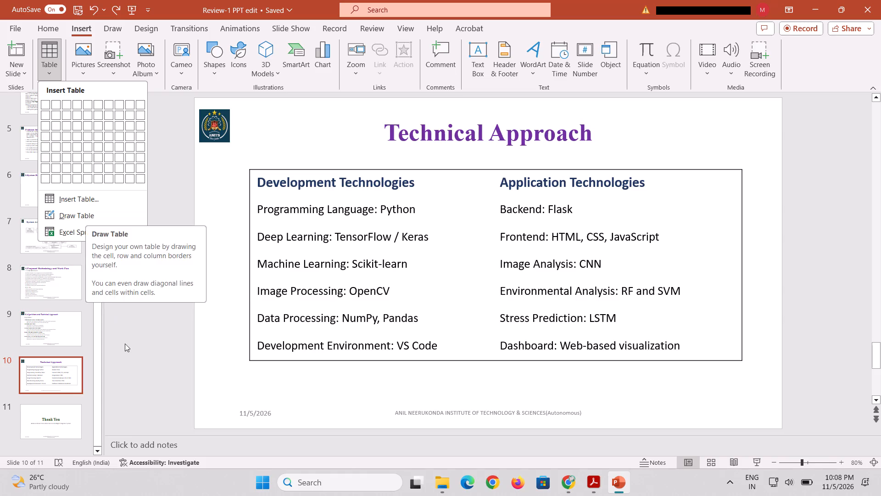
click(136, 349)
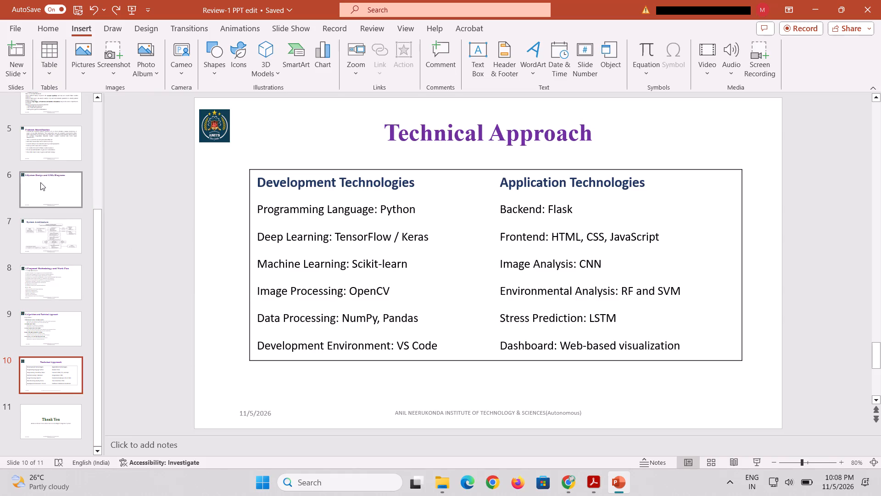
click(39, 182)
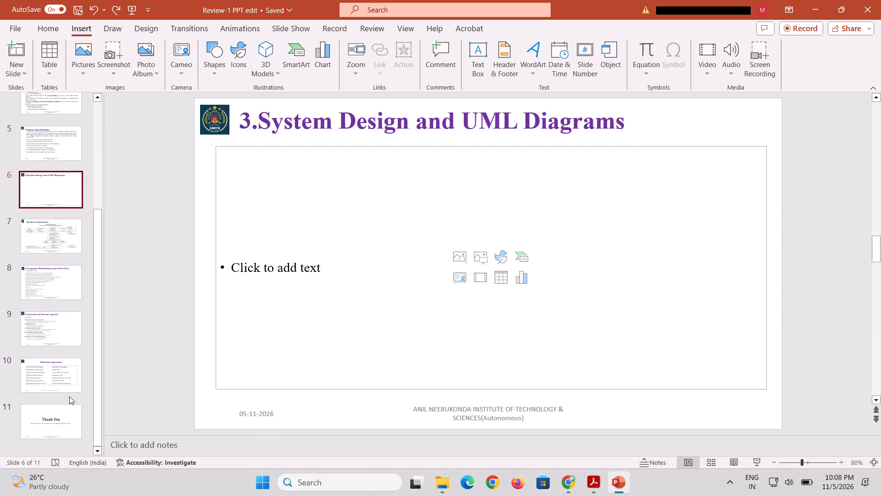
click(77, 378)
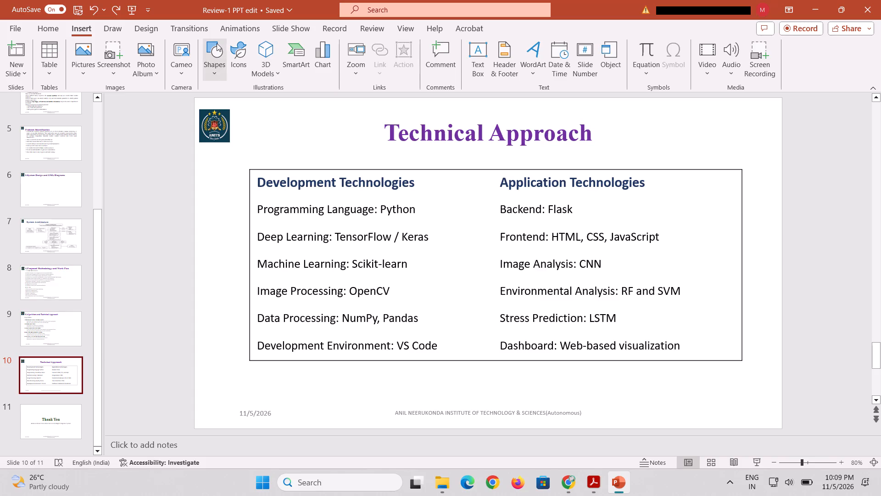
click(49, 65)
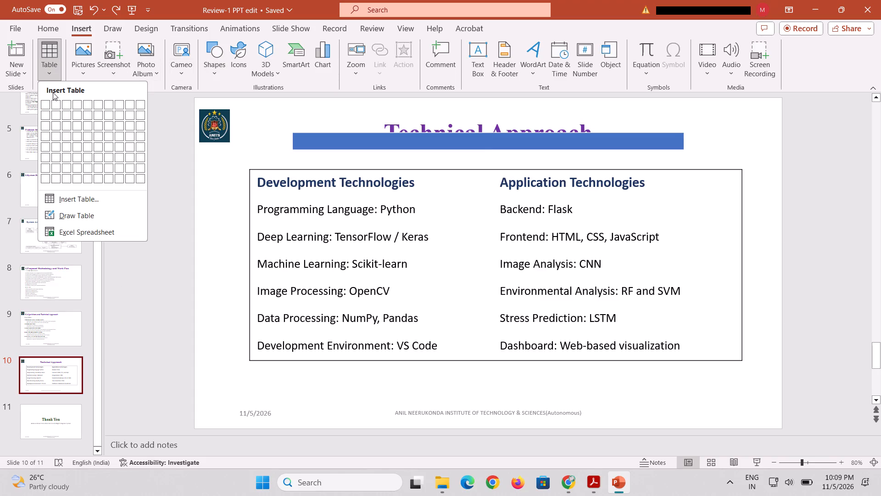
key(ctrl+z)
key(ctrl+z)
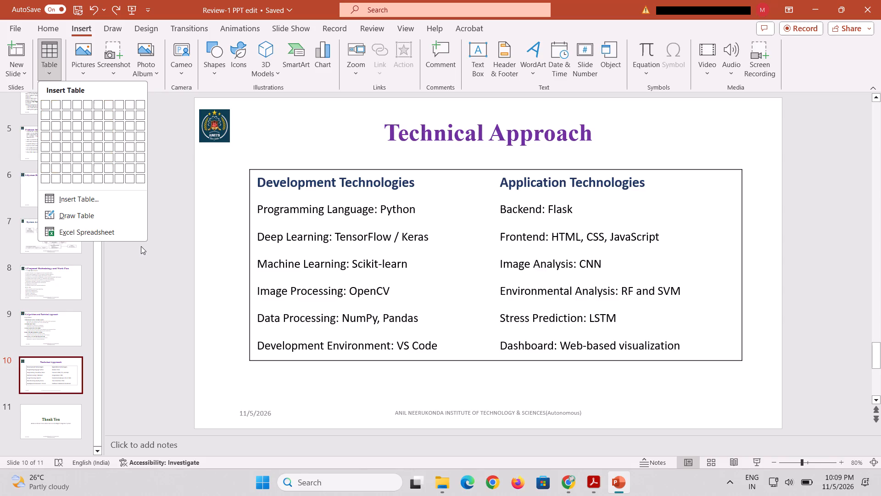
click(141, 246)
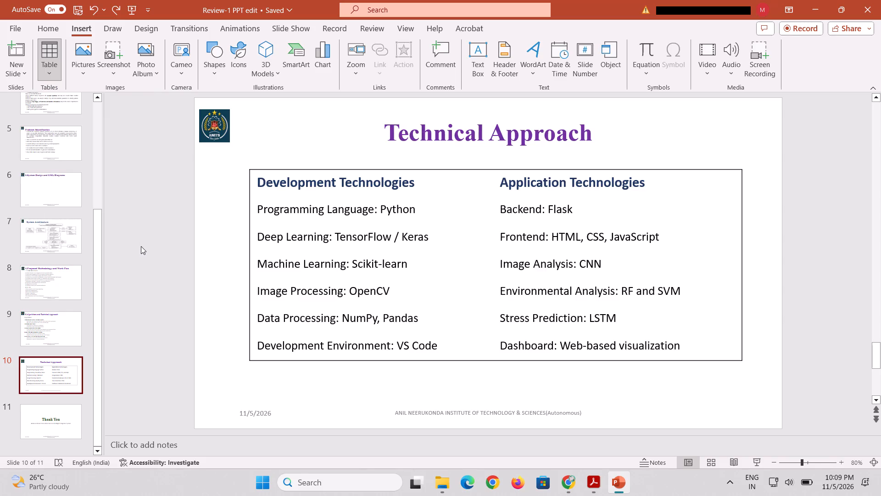
Undo the outer frame and the size 20 font change on the technologies entries below the headings, and deselect the table.
key(ctrl+z)
key(ctrl+z)
key(ctrl+z)
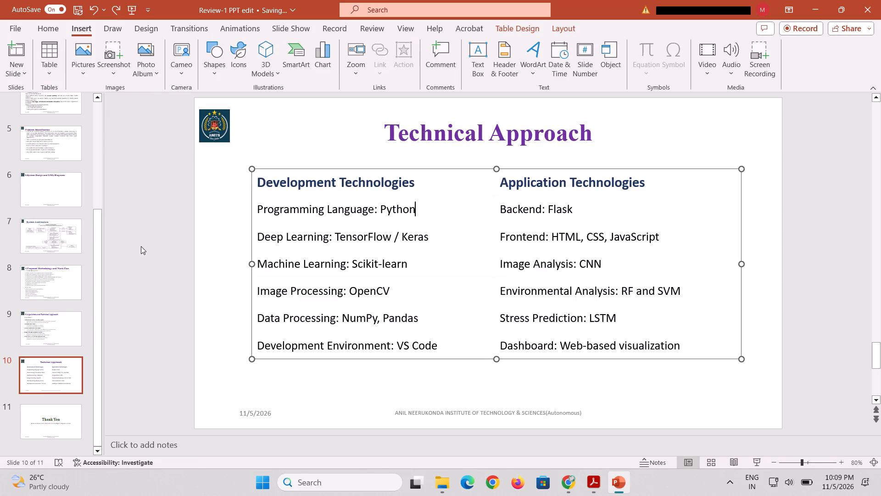
key(ctrl+z)
key(ctrl+z)
key(ctrl+z)
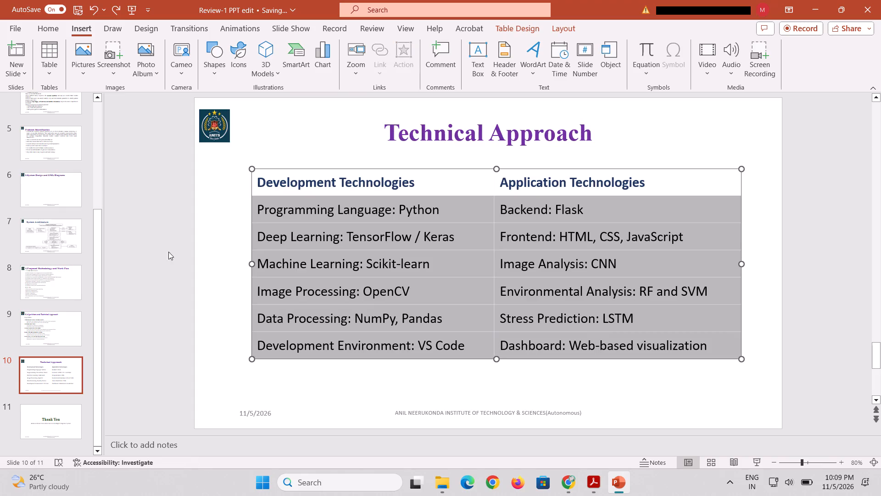
click(207, 253)
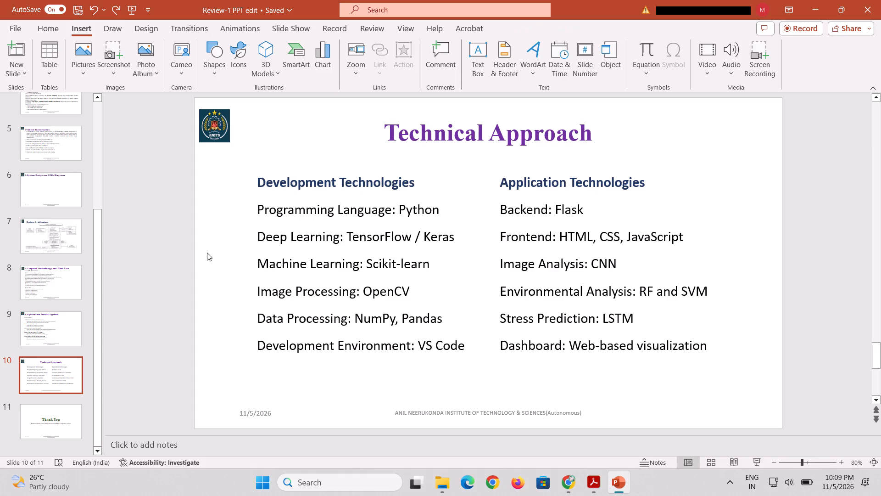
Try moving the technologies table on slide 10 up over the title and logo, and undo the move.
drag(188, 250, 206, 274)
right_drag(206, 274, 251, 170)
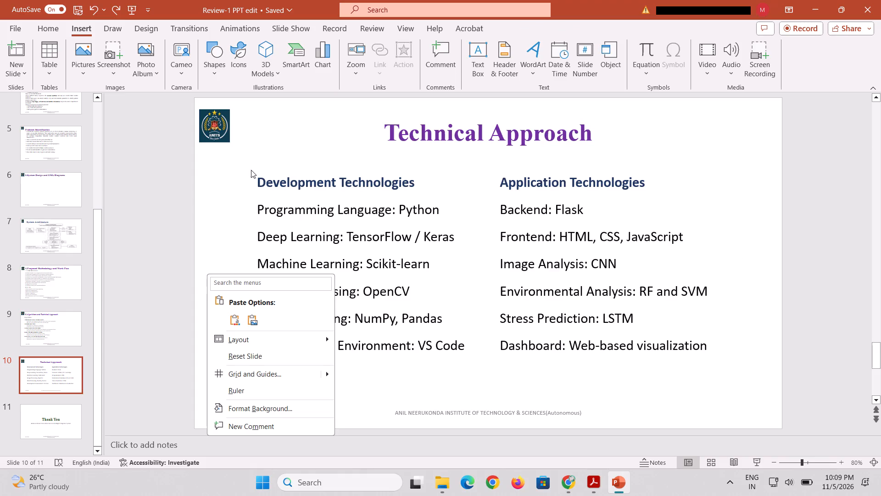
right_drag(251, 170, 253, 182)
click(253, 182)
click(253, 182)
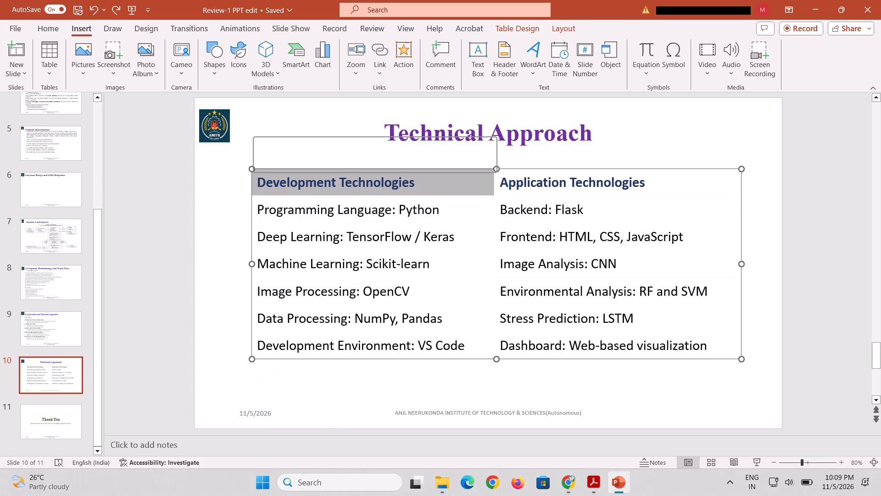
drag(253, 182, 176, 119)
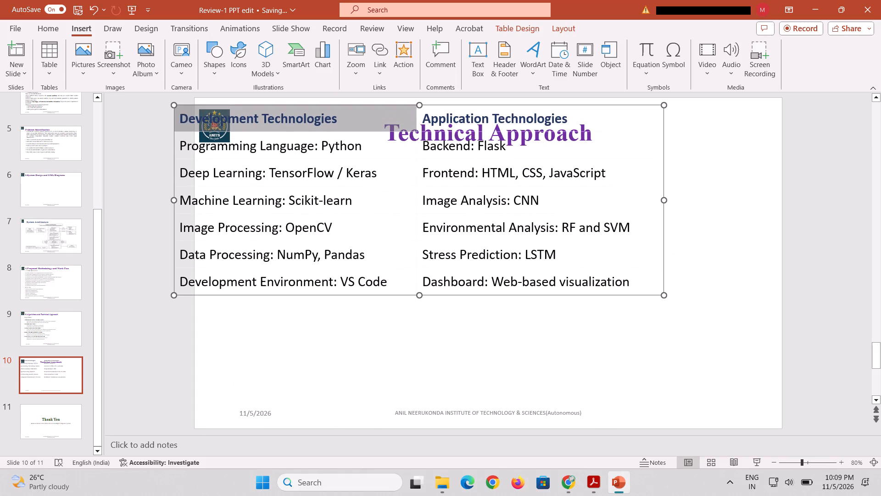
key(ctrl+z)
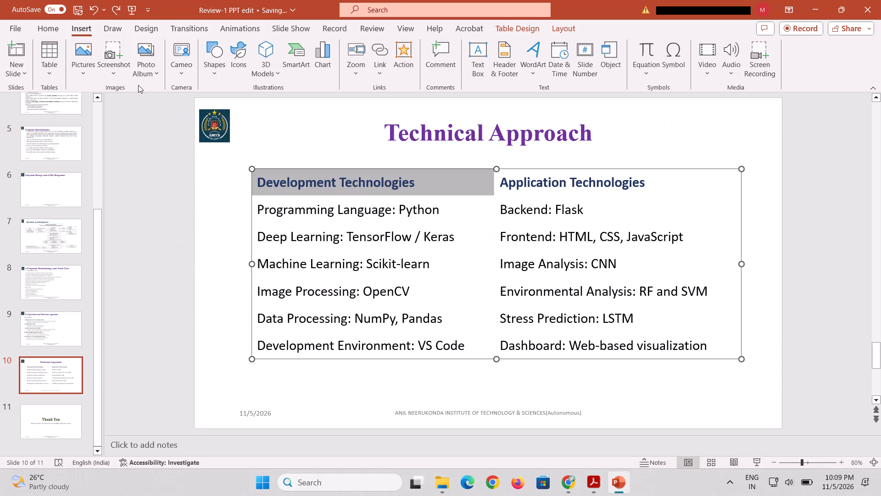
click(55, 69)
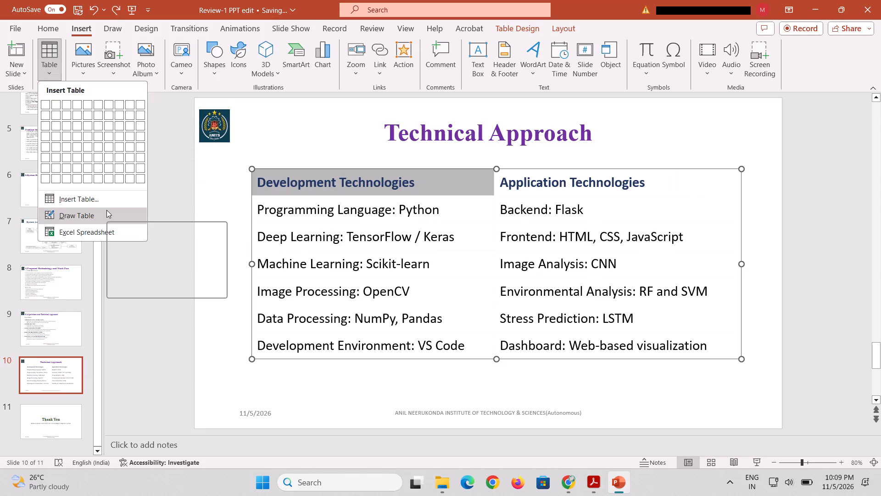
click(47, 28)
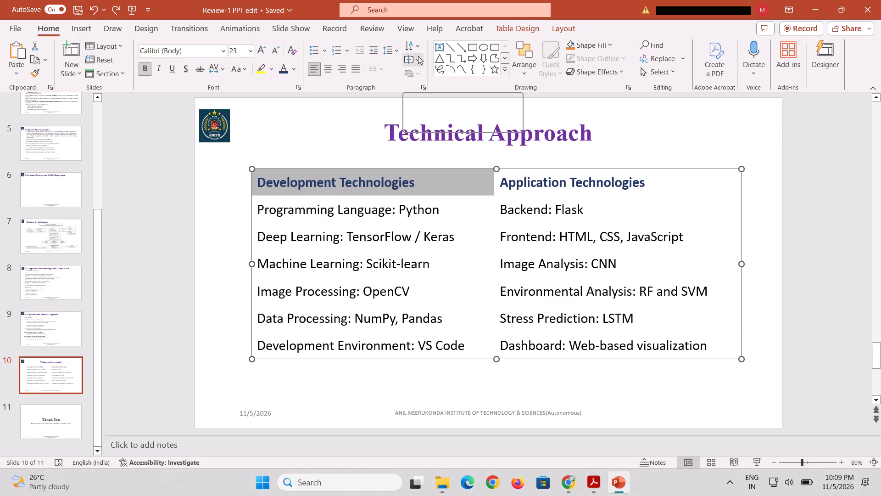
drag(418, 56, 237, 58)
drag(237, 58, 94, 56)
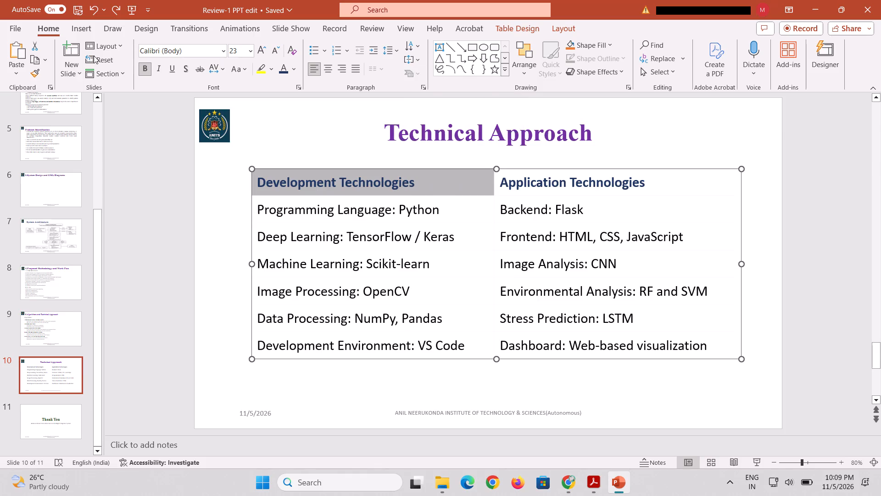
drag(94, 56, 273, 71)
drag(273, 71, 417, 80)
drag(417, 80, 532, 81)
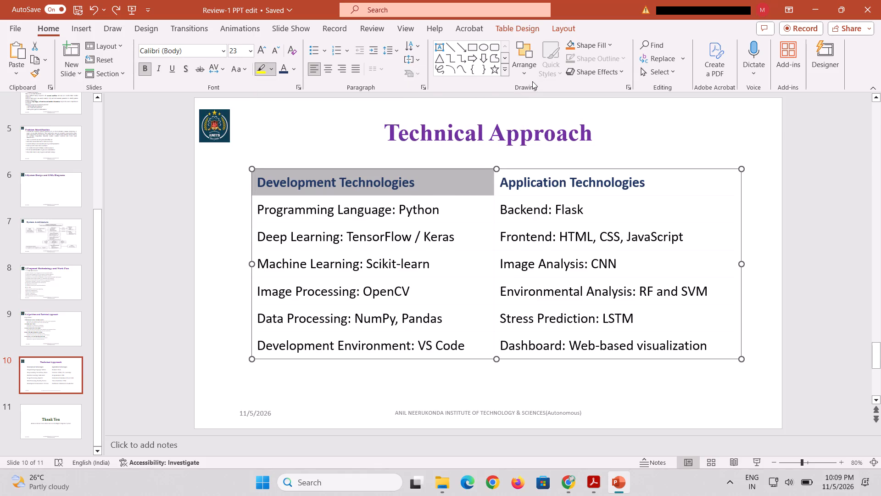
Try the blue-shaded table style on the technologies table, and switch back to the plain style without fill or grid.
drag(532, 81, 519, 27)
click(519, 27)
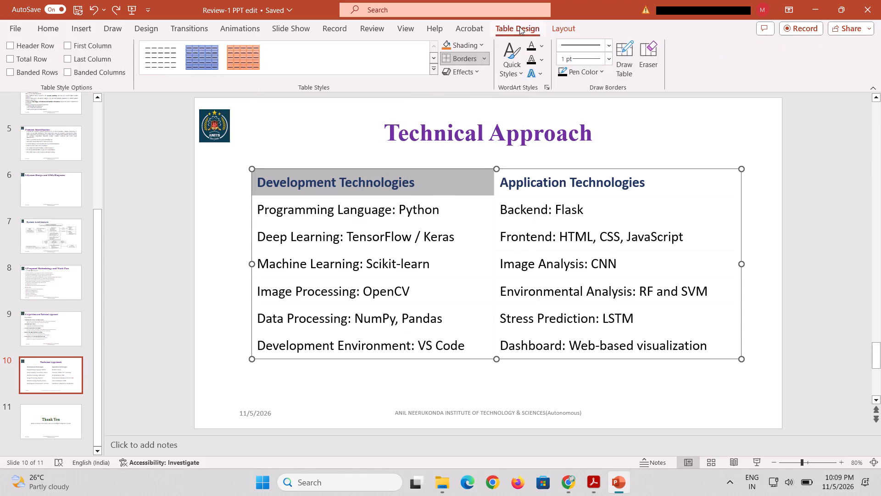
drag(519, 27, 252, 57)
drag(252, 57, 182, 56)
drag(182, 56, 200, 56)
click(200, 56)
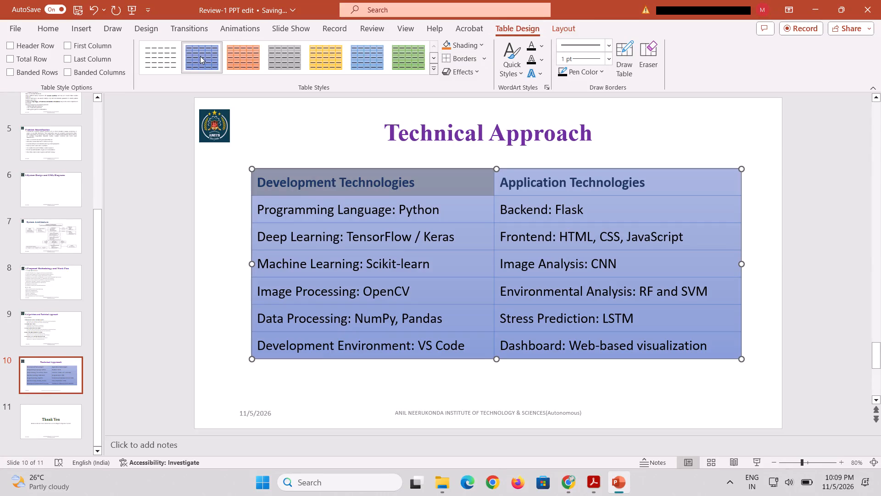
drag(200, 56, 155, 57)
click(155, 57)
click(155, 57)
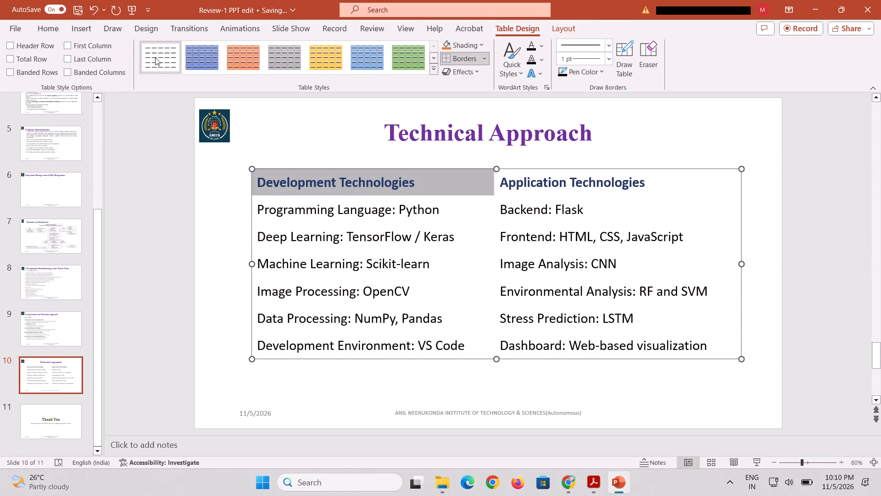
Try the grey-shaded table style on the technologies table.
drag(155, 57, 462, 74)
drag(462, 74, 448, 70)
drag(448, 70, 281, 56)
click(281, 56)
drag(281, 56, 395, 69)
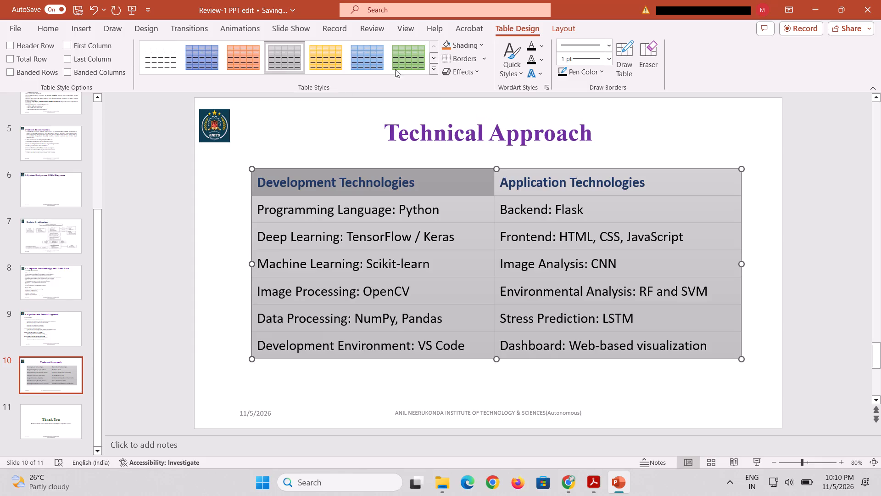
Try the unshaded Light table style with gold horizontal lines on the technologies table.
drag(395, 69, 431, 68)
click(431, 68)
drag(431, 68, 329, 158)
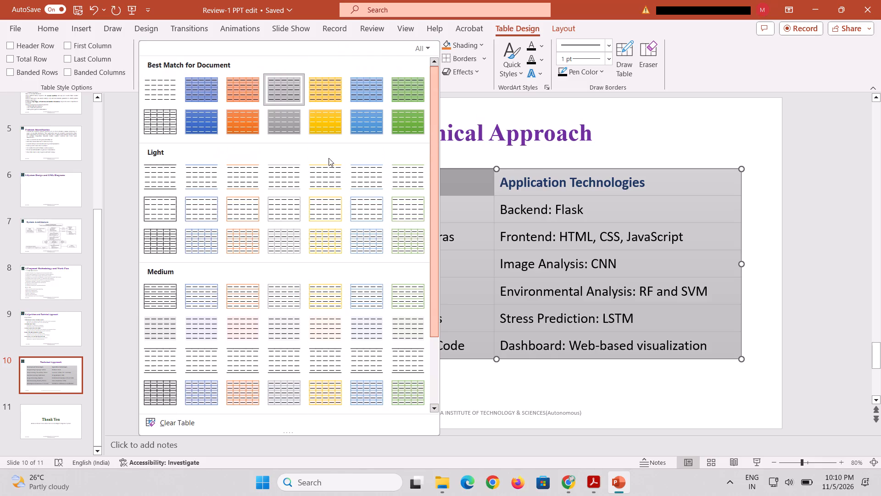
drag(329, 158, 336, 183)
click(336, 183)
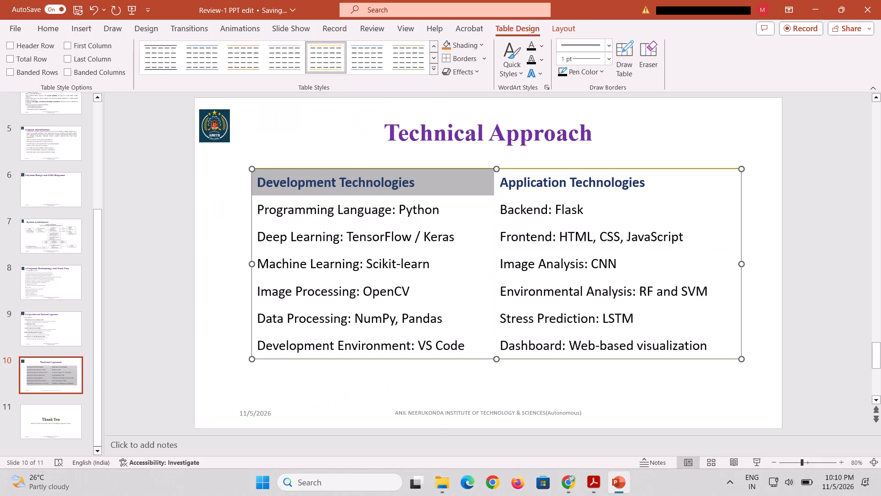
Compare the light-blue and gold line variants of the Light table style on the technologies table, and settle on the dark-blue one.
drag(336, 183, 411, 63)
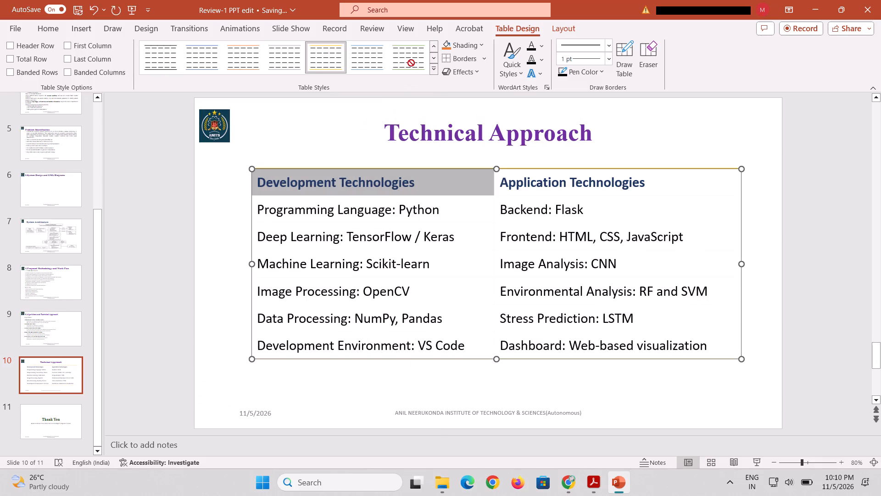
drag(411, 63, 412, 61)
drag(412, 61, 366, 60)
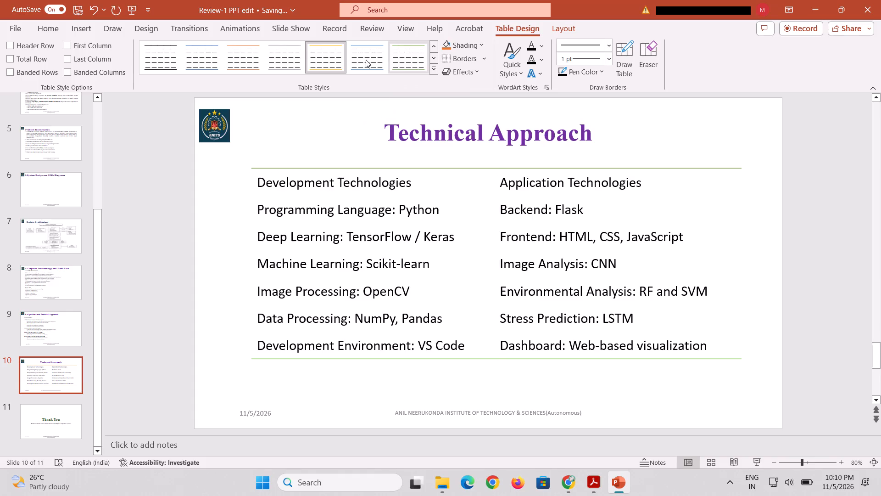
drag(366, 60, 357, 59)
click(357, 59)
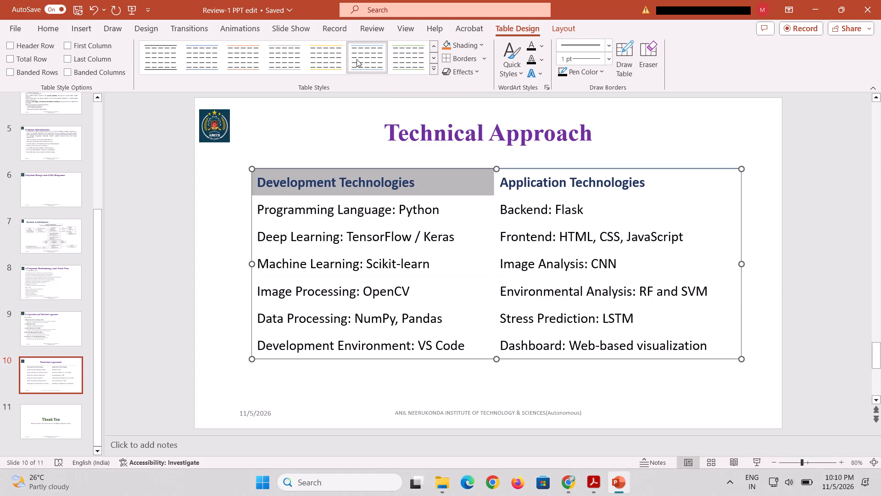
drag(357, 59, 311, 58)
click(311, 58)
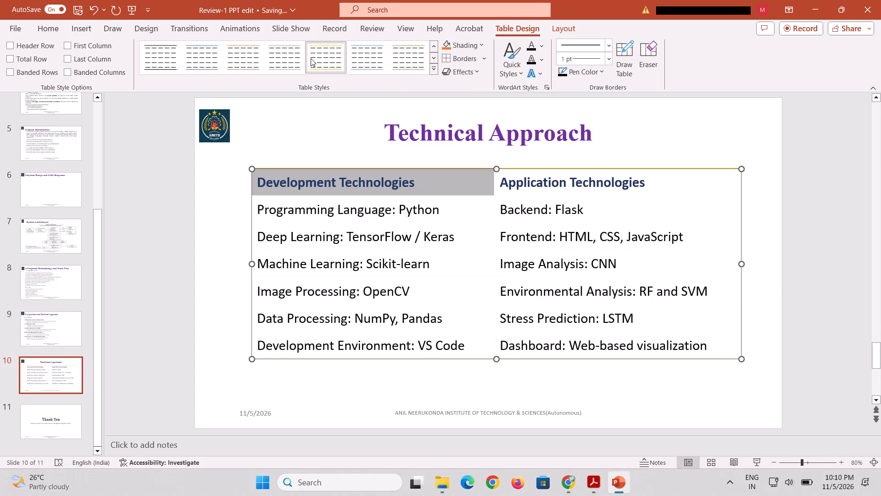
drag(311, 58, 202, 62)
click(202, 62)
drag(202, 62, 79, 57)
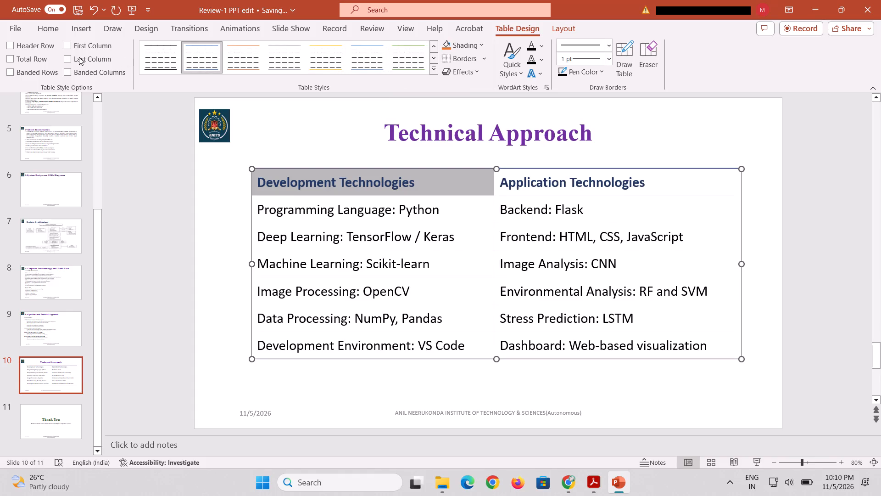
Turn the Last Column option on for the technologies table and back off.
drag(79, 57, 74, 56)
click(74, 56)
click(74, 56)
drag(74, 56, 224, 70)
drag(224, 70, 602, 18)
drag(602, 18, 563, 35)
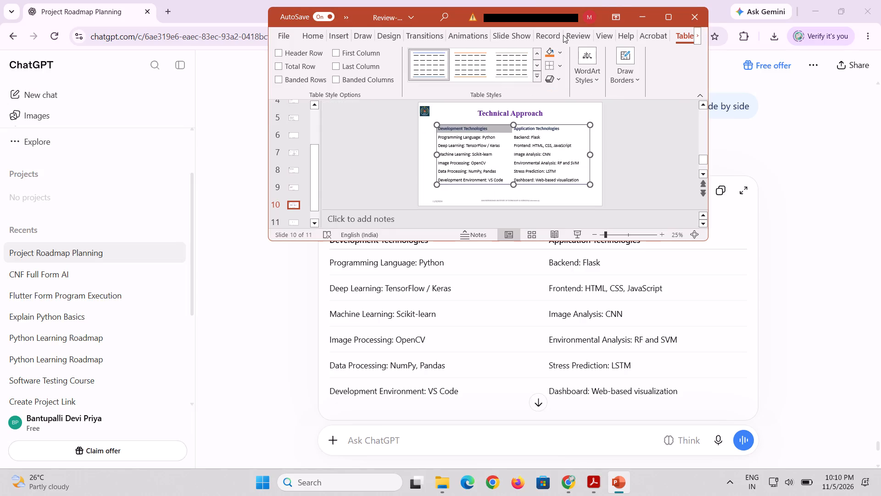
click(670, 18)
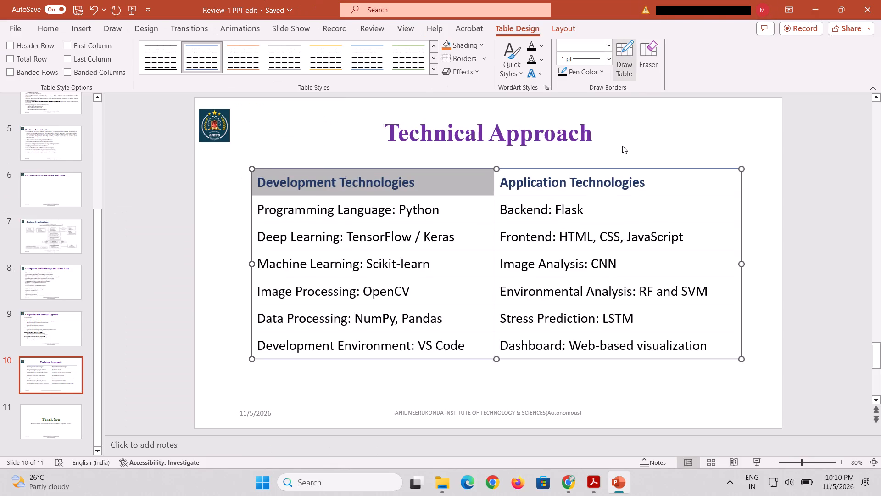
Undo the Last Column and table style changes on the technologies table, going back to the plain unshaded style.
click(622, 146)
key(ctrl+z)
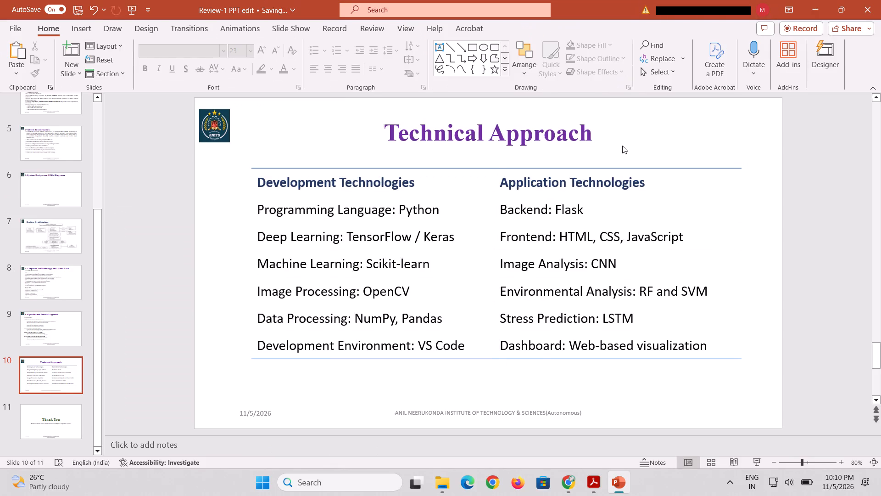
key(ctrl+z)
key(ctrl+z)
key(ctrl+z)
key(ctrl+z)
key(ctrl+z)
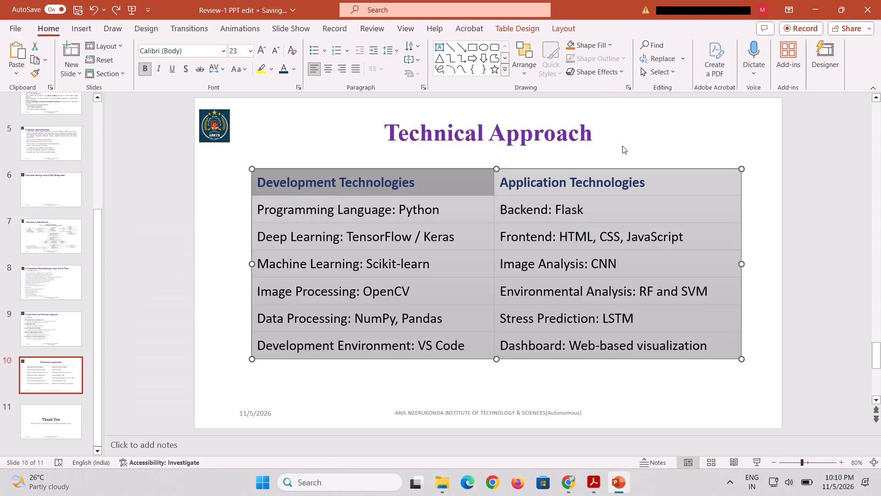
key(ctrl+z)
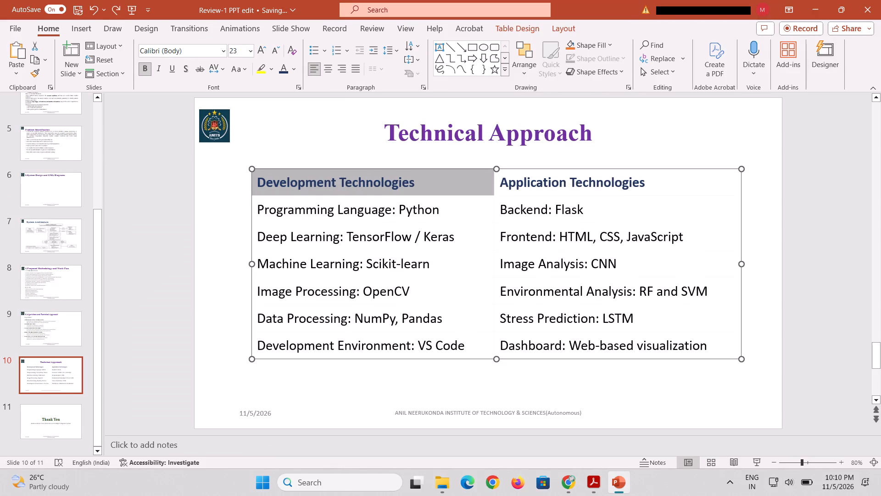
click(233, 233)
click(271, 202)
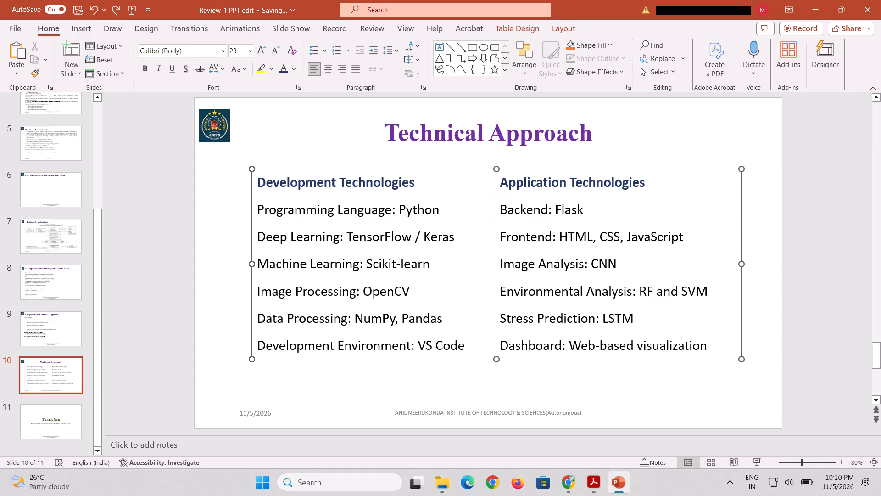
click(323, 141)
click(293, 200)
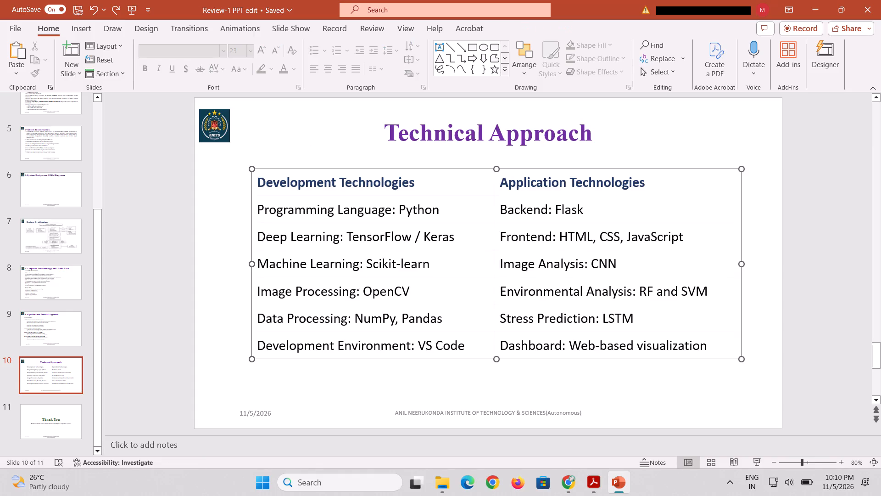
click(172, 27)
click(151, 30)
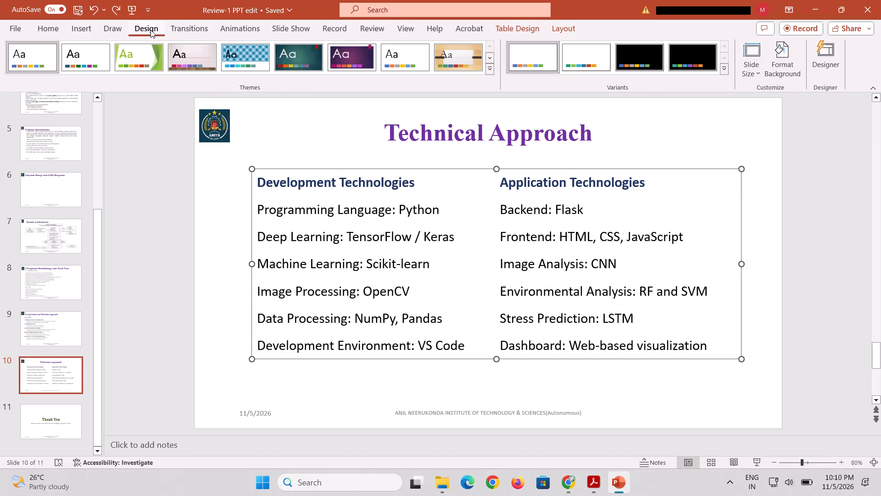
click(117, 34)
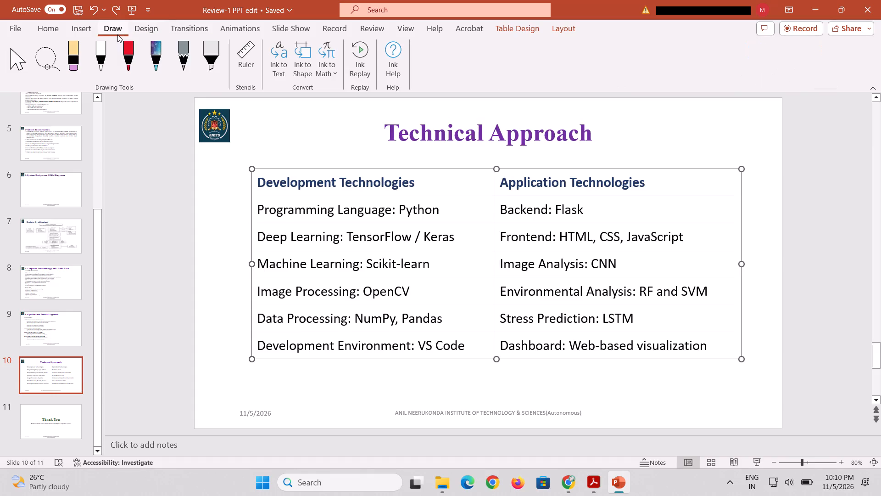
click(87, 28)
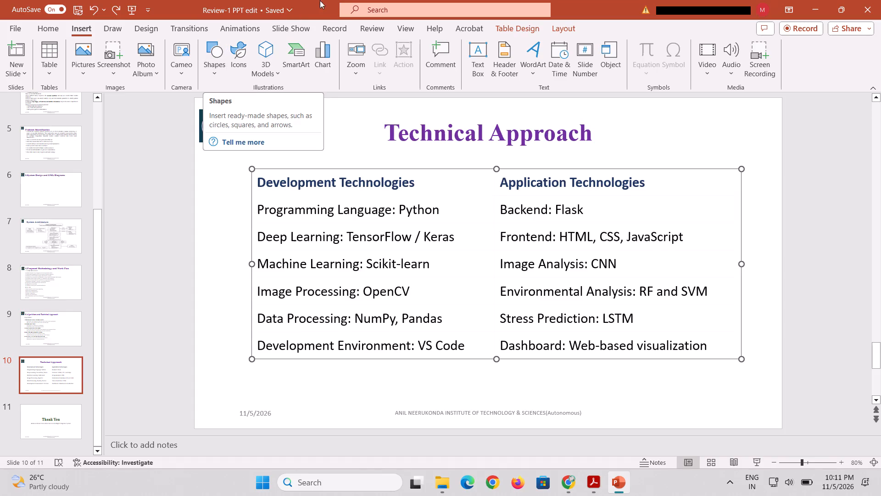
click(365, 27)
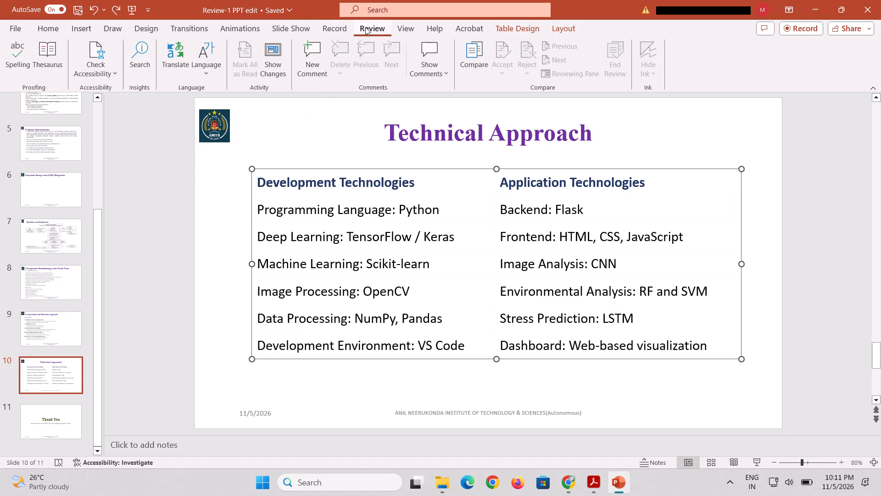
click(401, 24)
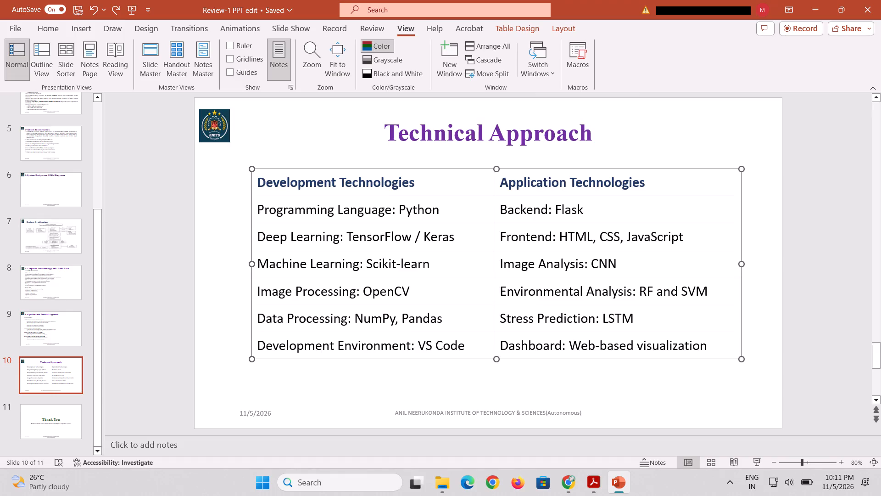
Narrow the Development Technologies column very slightly by shifting its outer edge inward, and deselect the table.
drag(259, 180, 253, 181)
drag(253, 181, 252, 181)
click(210, 187)
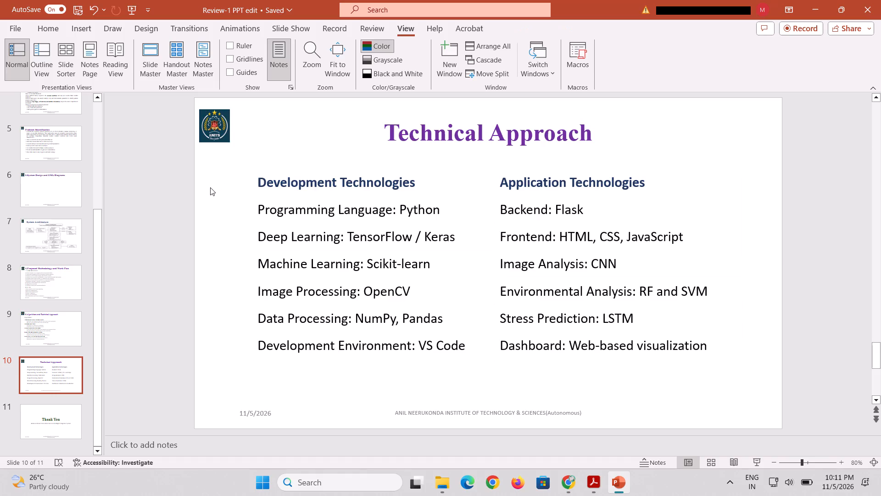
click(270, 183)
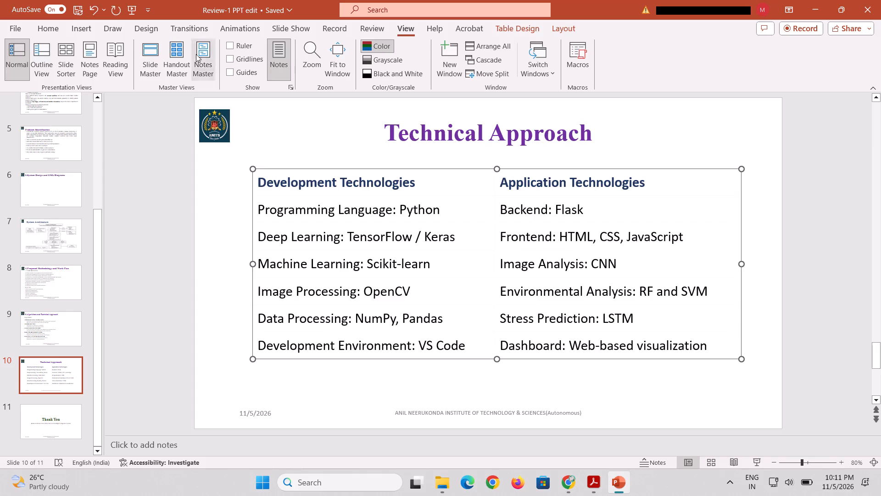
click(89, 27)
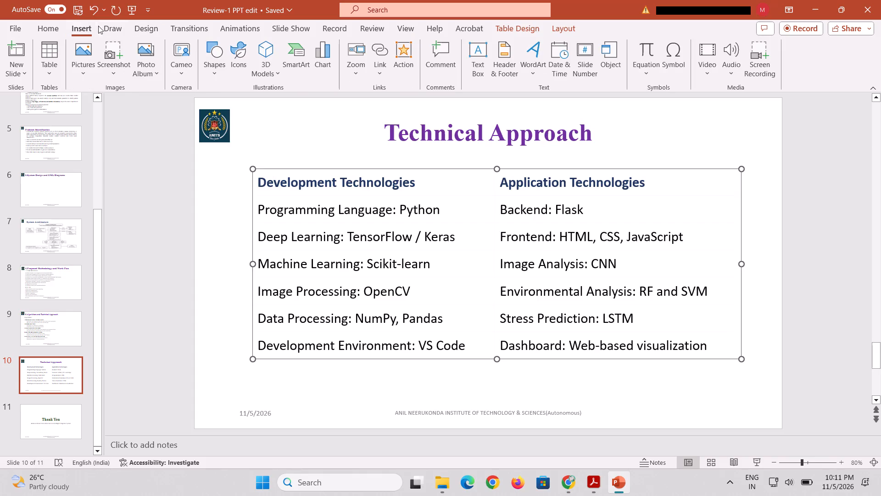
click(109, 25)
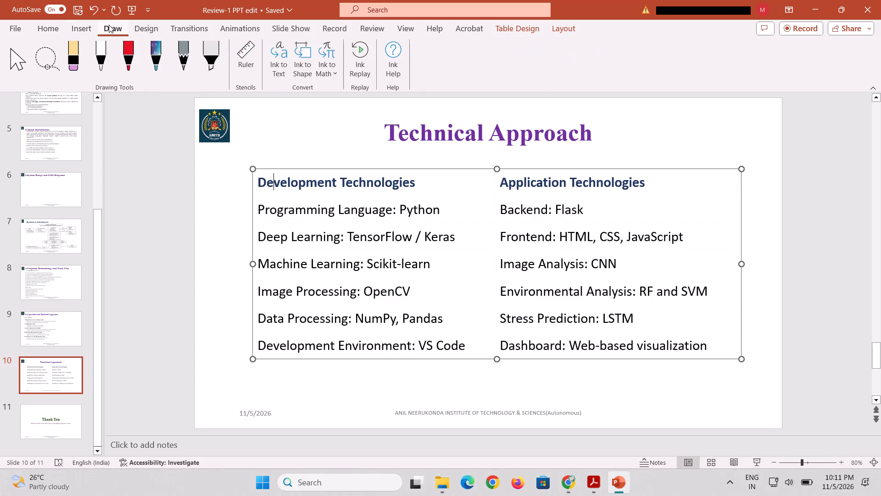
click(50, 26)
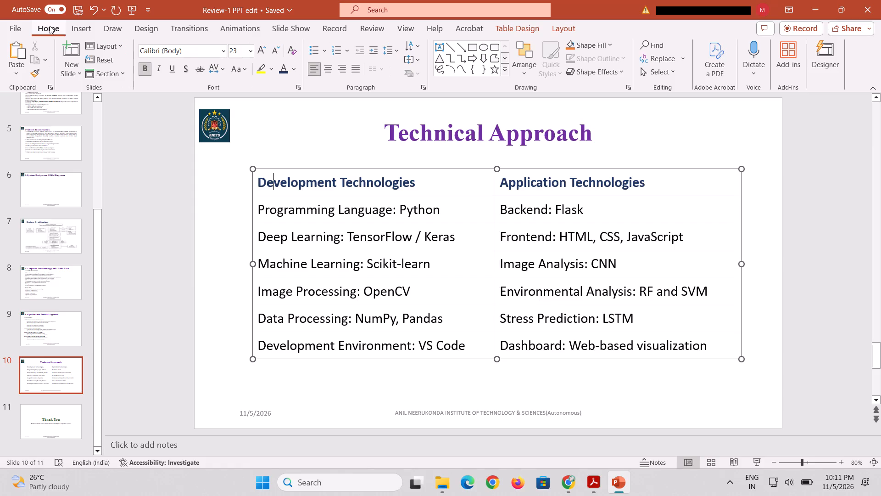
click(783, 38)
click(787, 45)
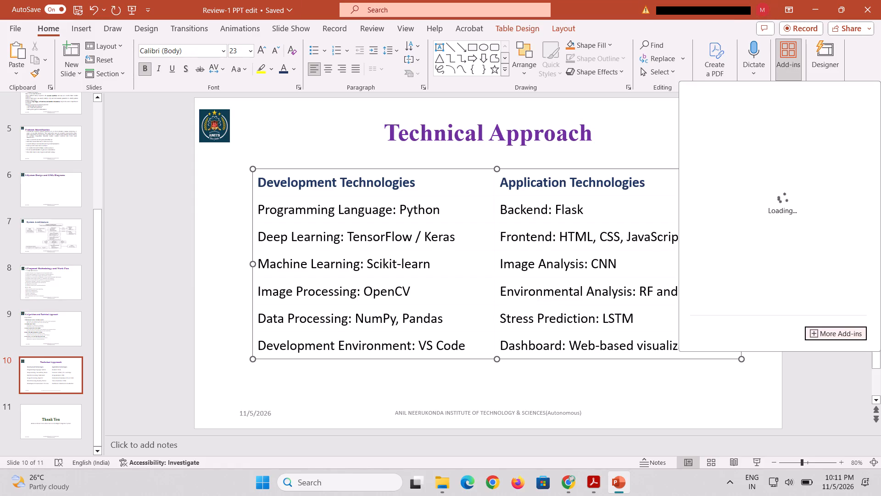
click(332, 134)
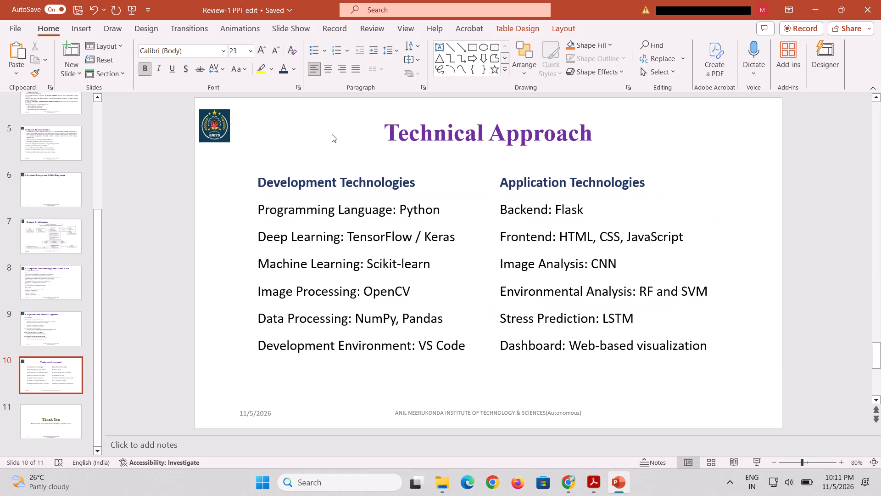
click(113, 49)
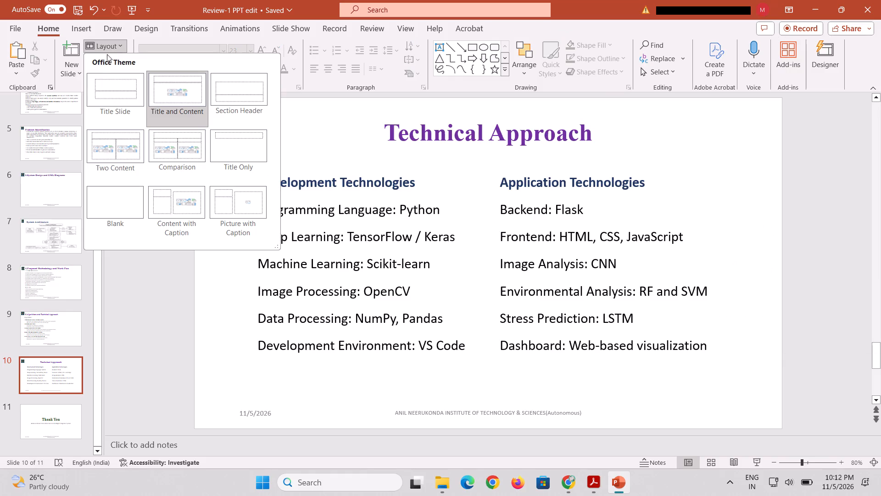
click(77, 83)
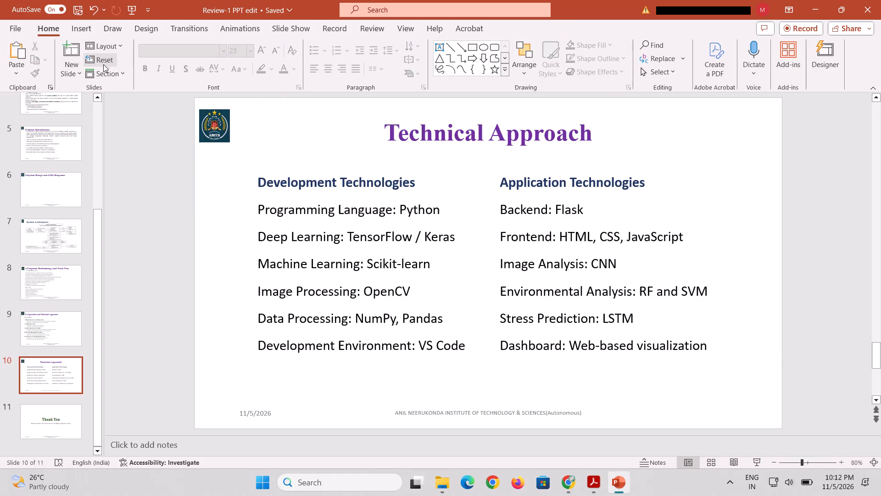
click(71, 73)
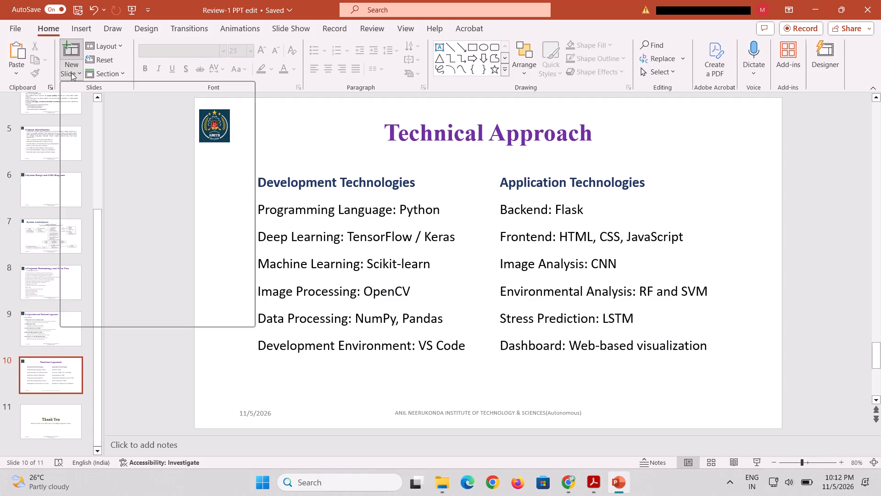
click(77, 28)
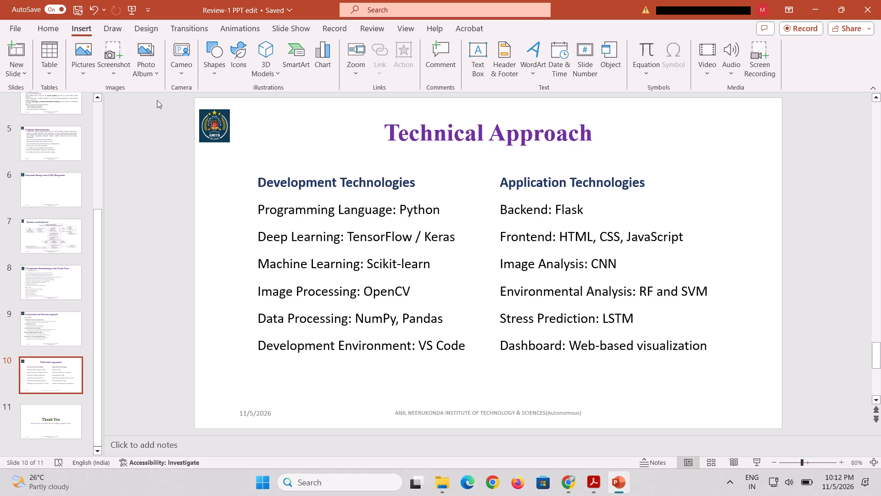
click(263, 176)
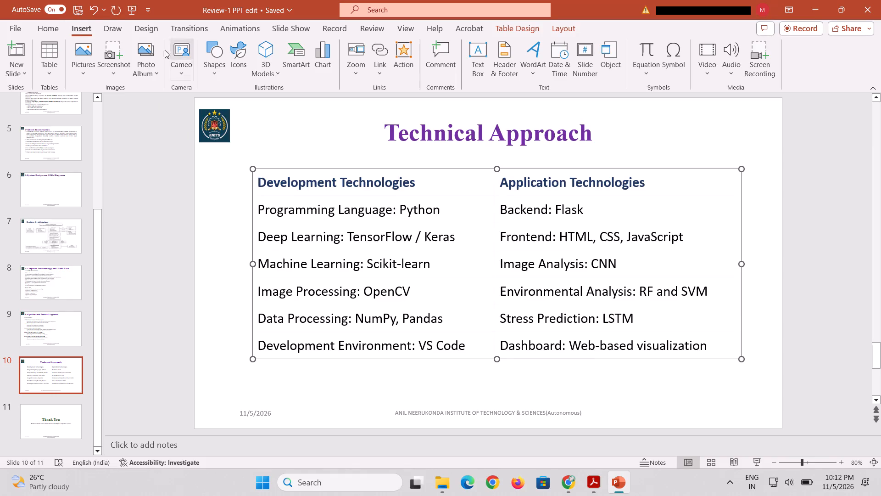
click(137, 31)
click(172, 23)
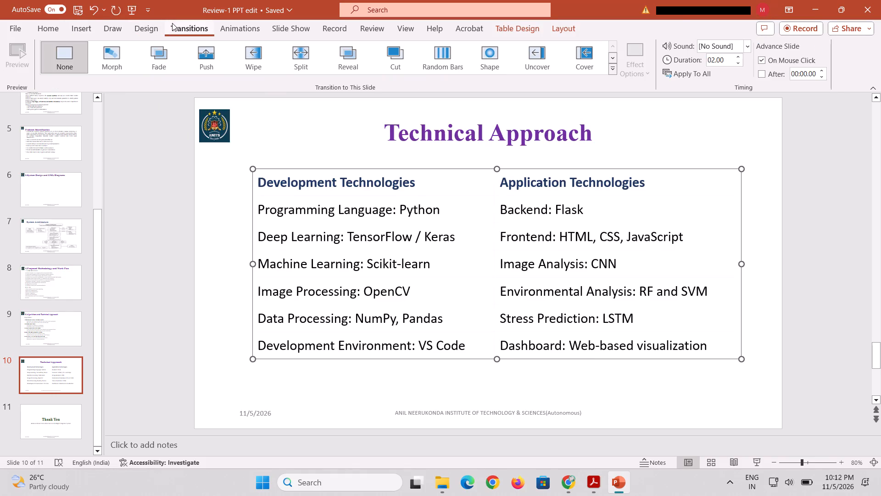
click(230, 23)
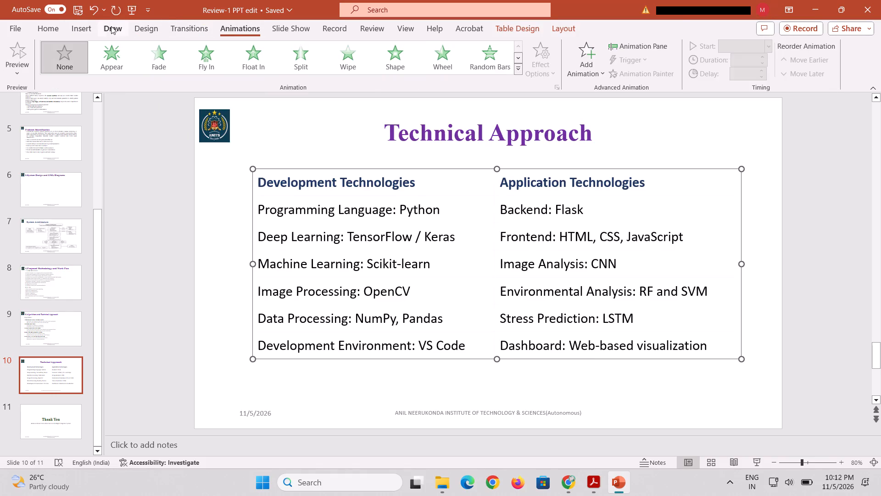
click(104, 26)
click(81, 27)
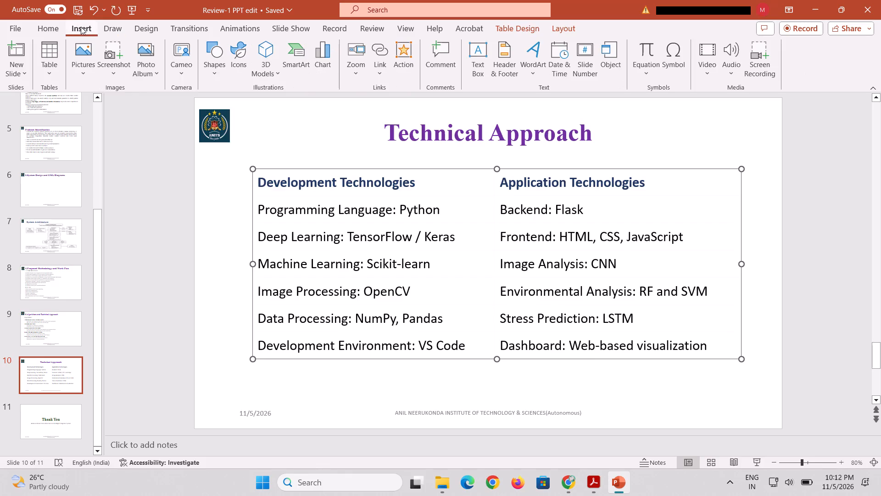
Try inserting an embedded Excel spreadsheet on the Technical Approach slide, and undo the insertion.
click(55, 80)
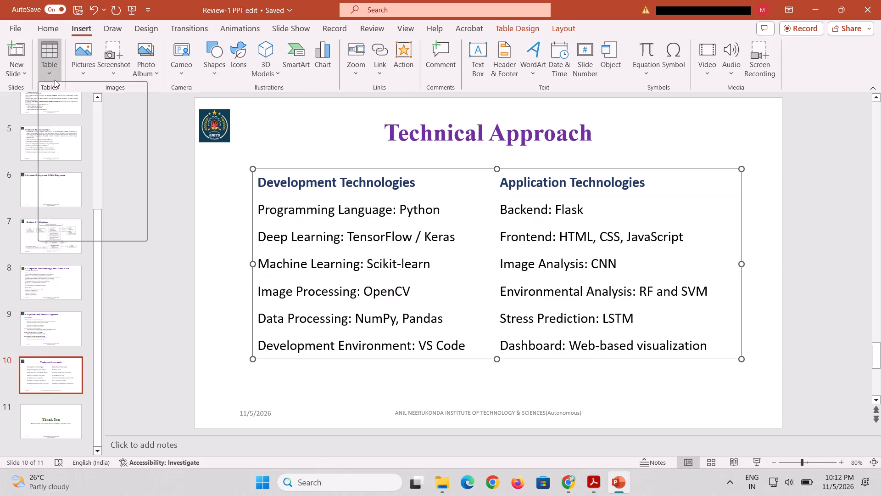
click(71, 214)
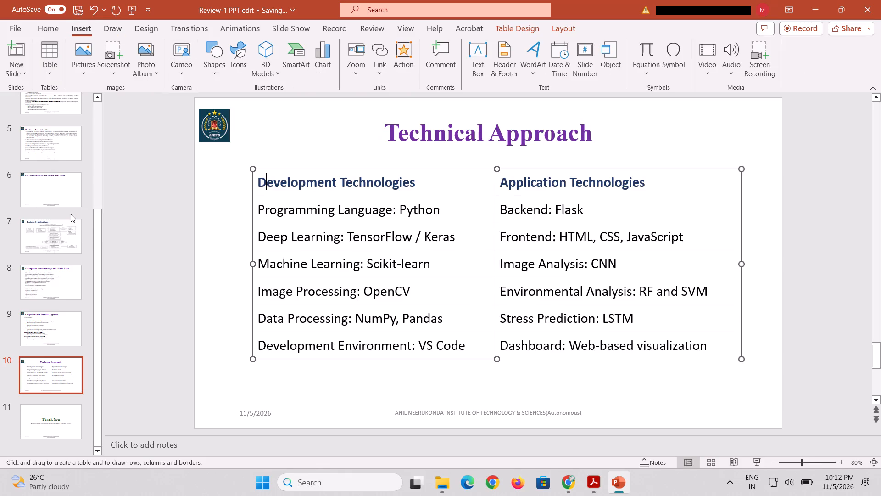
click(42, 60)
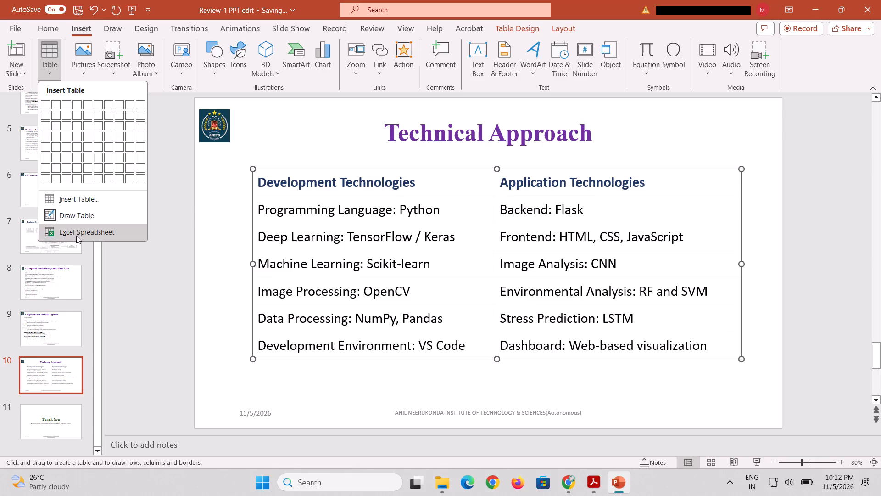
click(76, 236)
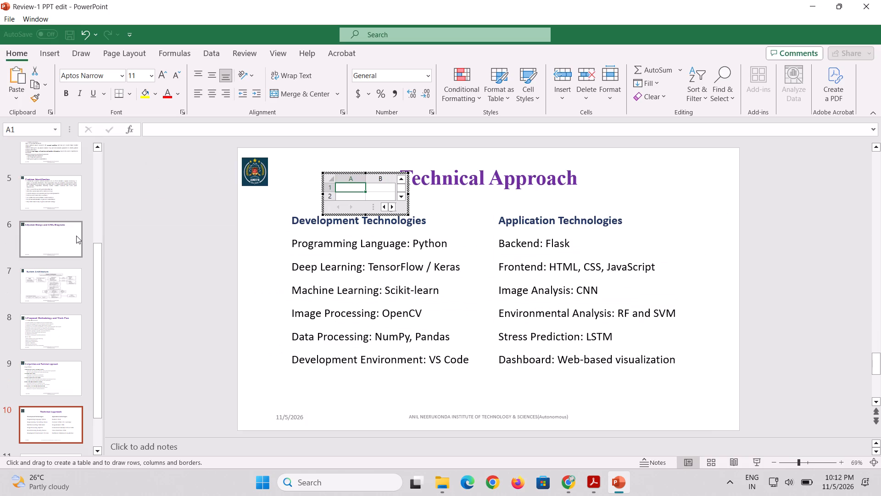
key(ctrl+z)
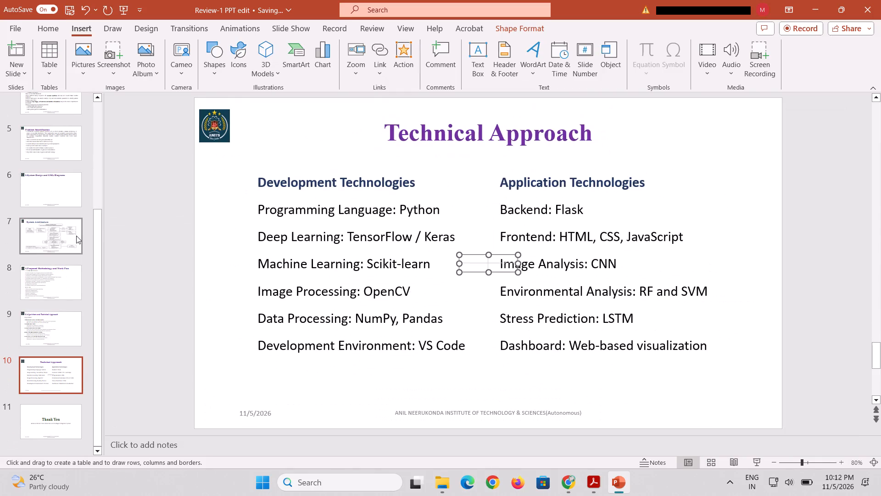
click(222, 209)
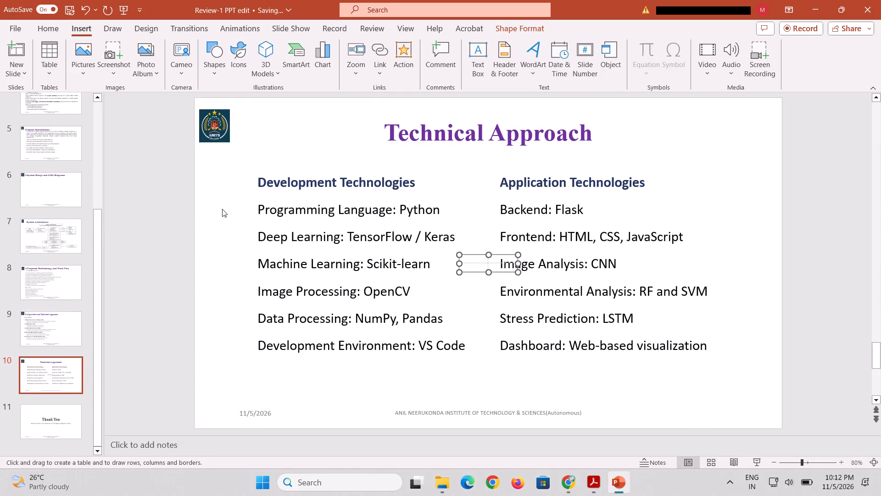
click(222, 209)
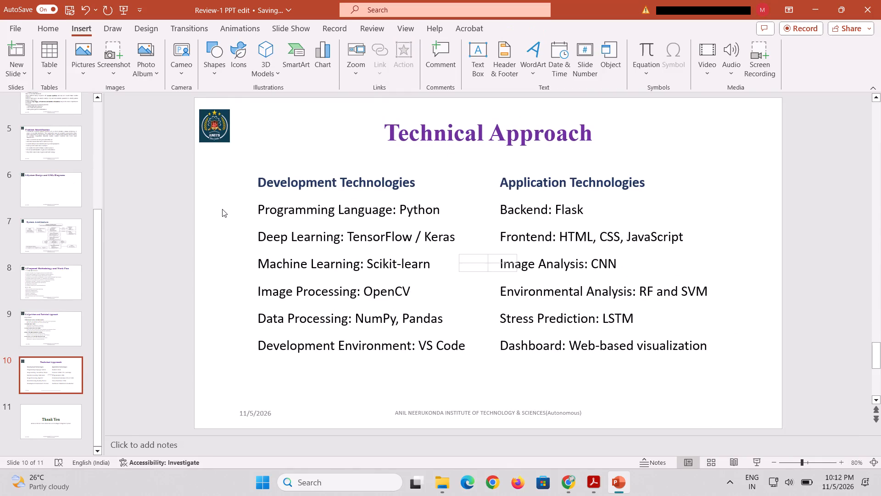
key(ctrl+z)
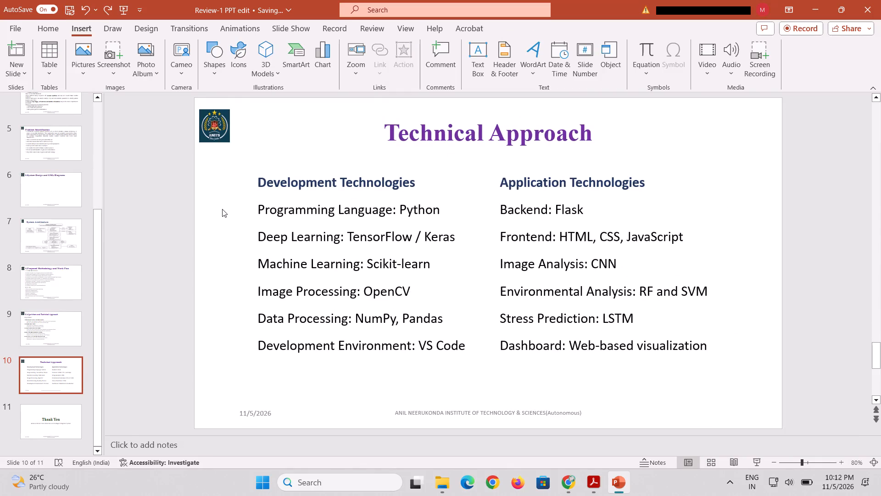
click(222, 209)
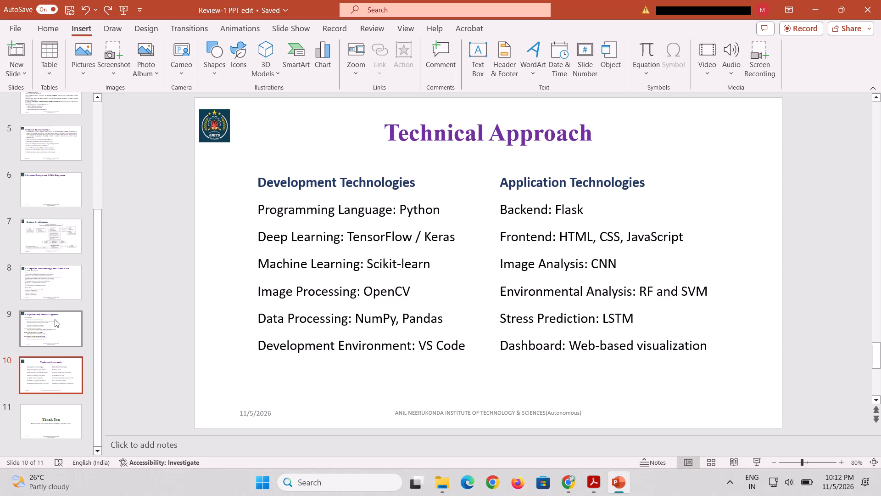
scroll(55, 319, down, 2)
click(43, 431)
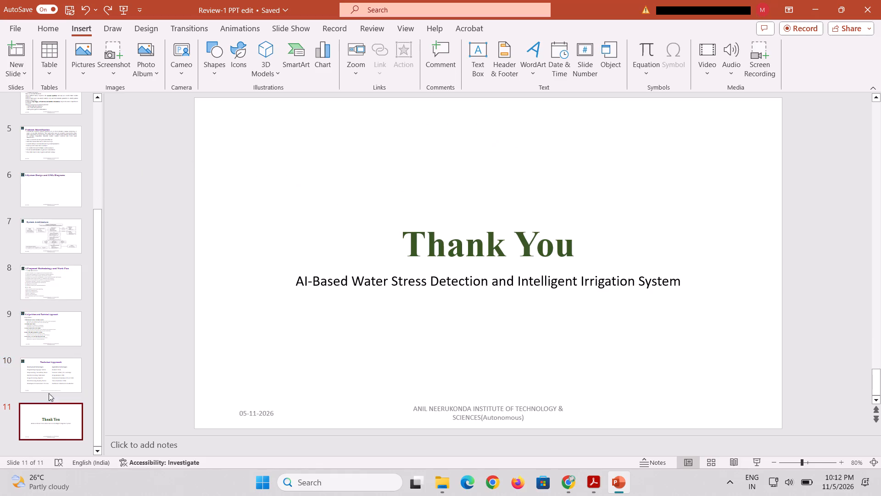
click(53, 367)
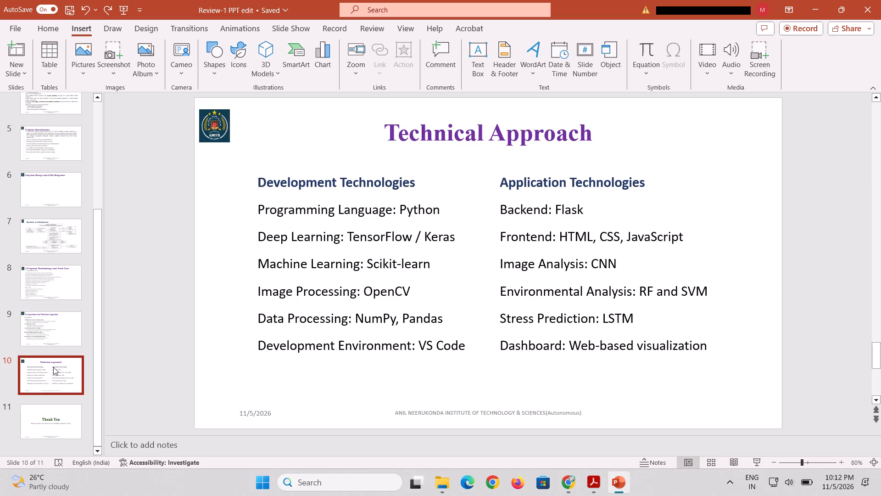
Narrow the technologies table slightly by shifting its left edge inward, readjust that edge back outward a little, and deselect the table.
click(390, 339)
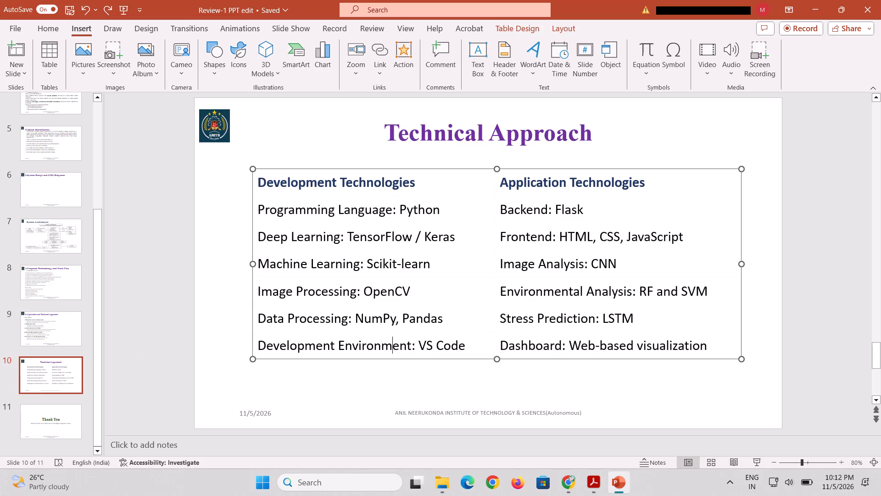
click(253, 168)
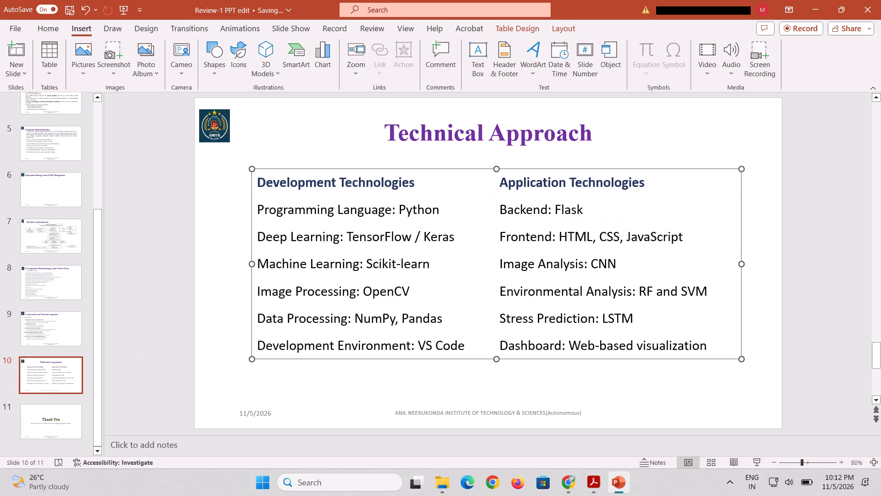
drag(251, 263, 260, 263)
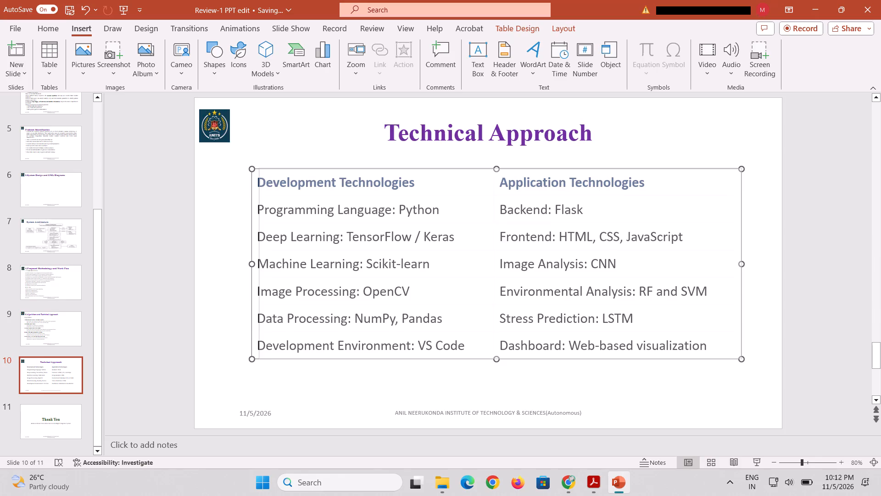
drag(260, 263, 265, 269)
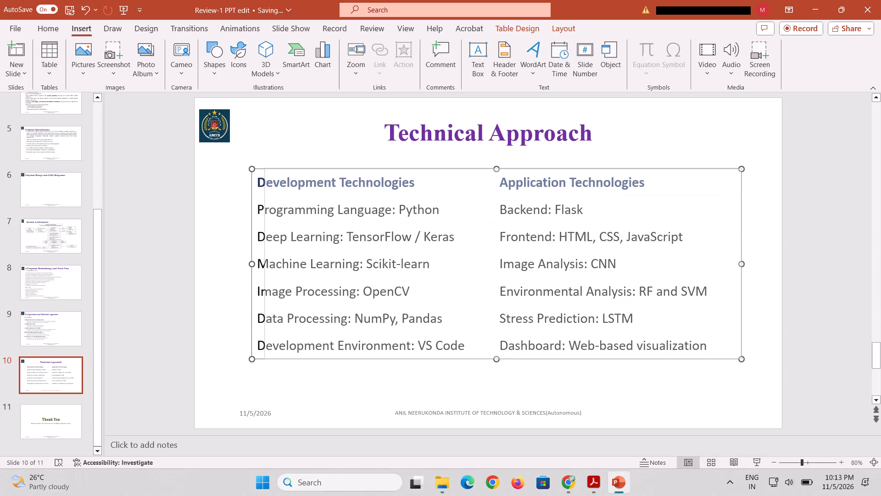
drag(265, 269, 265, 270)
click(245, 265)
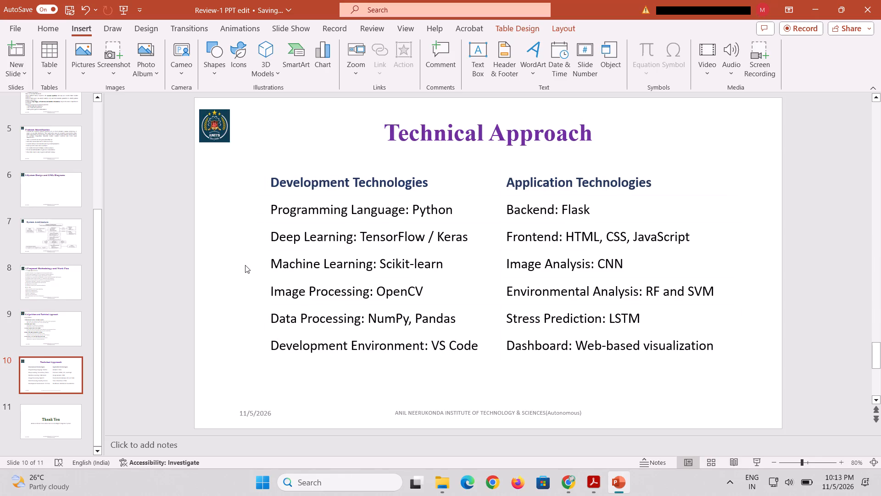
click(306, 271)
drag(265, 265, 258, 268)
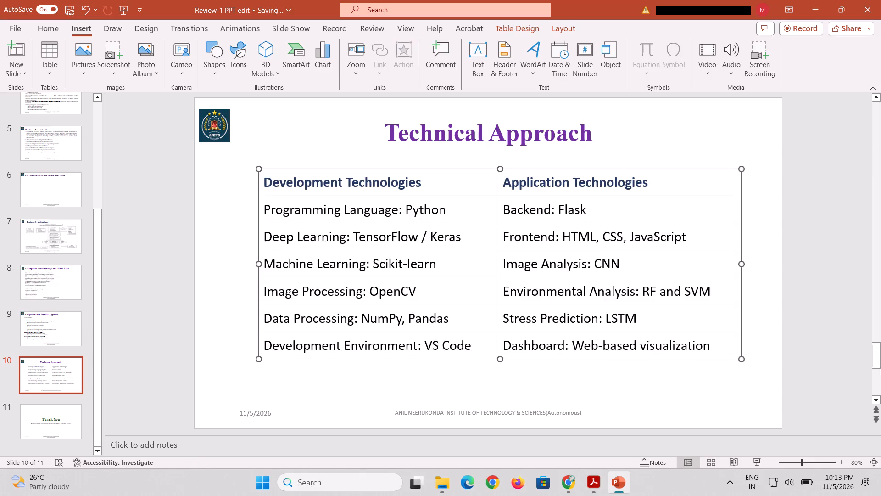
click(240, 267)
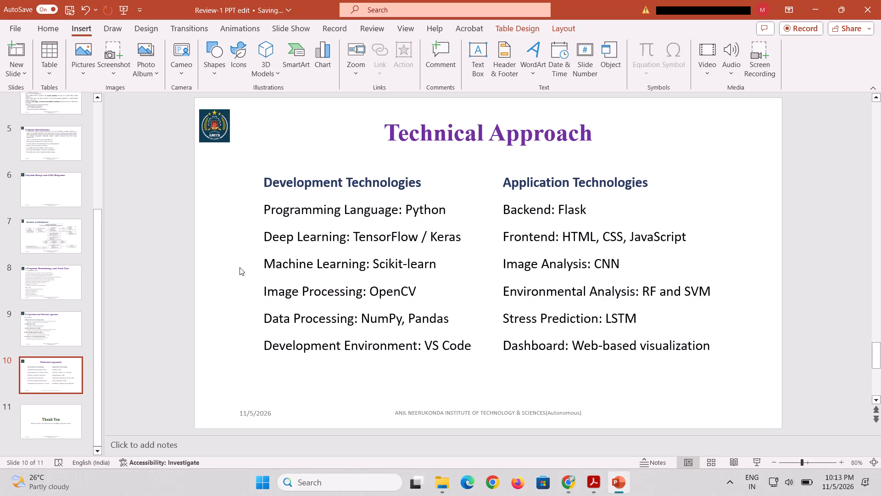
Widen the Technical Approach title box slightly by extending its left edge towards the logo.
click(408, 133)
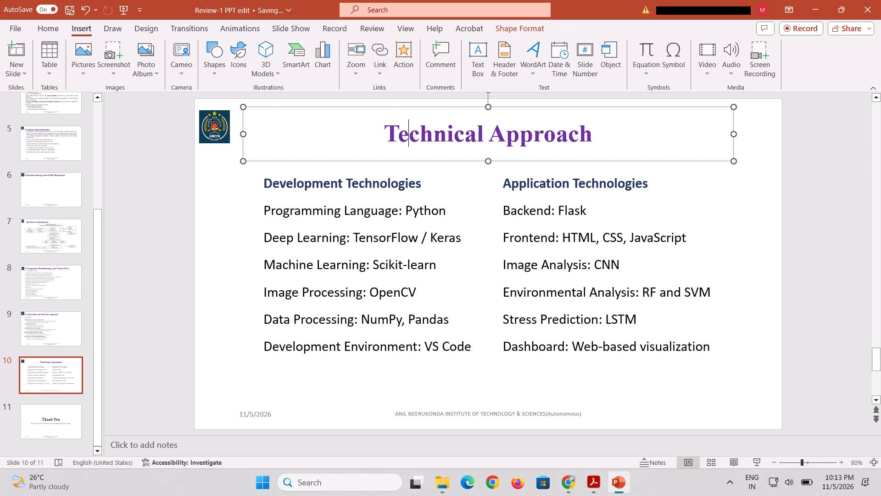
drag(243, 134, 237, 134)
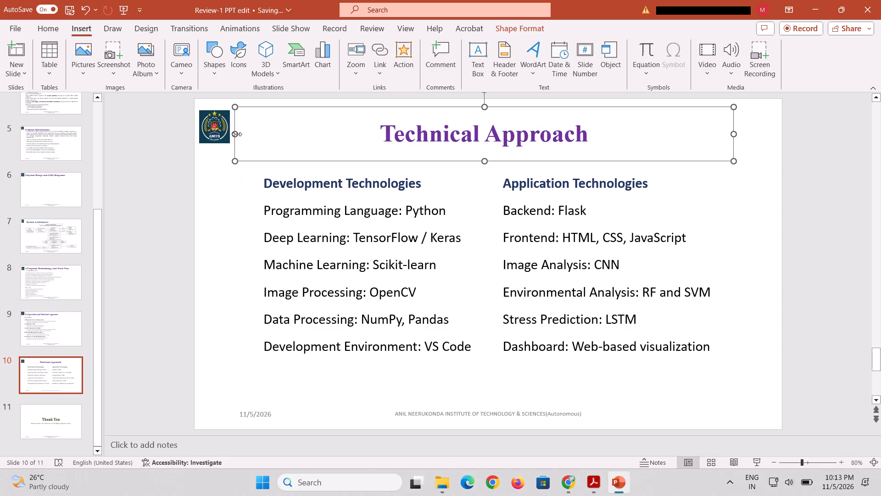
click(215, 209)
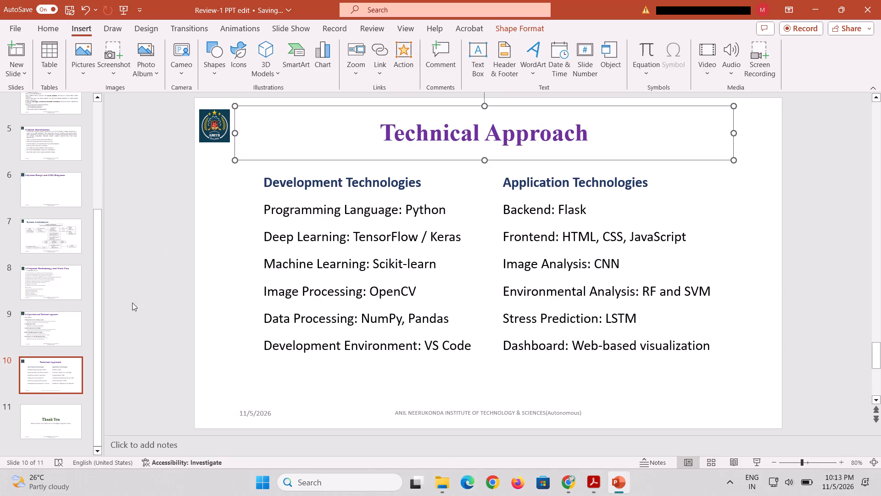
Browse Designer layout suggestions for the Proposed Methodology and Work Plan slide, loading more ideas several times, and close them without applying any.
click(66, 326)
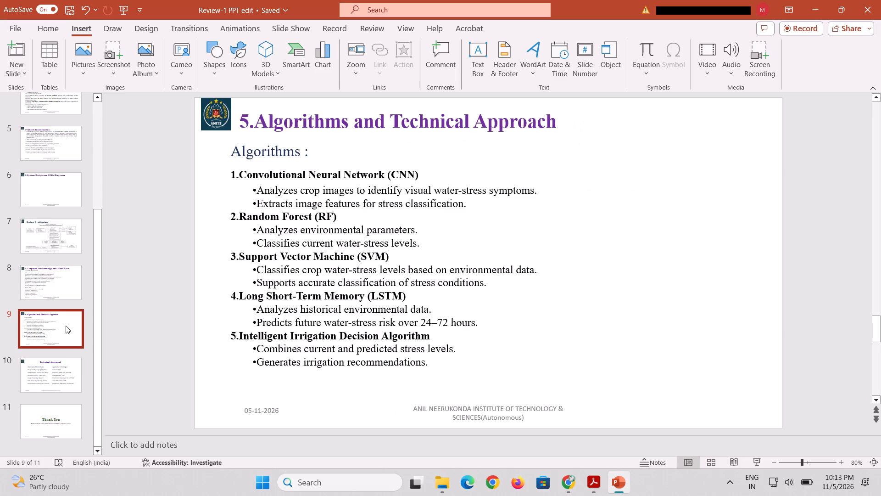
click(39, 291)
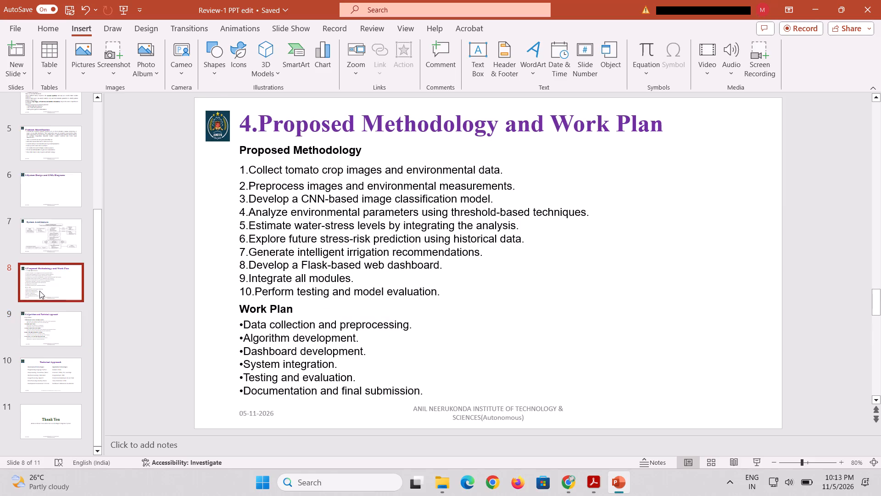
click(351, 241)
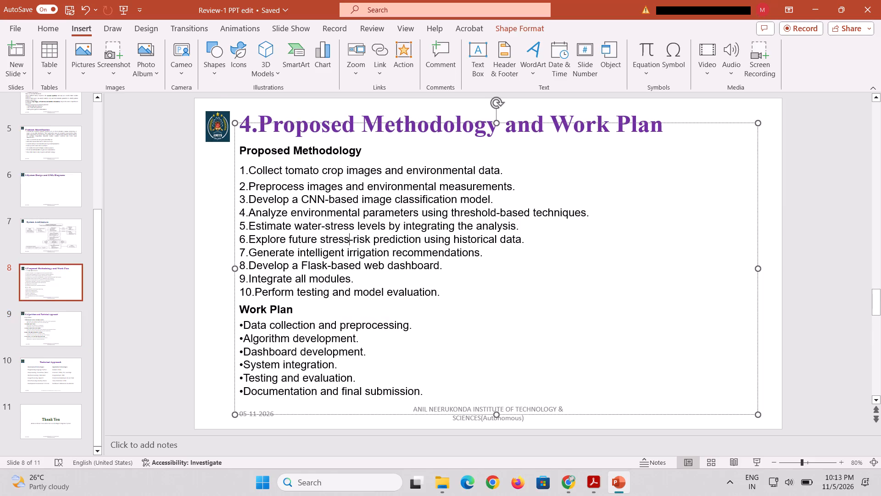
click(146, 27)
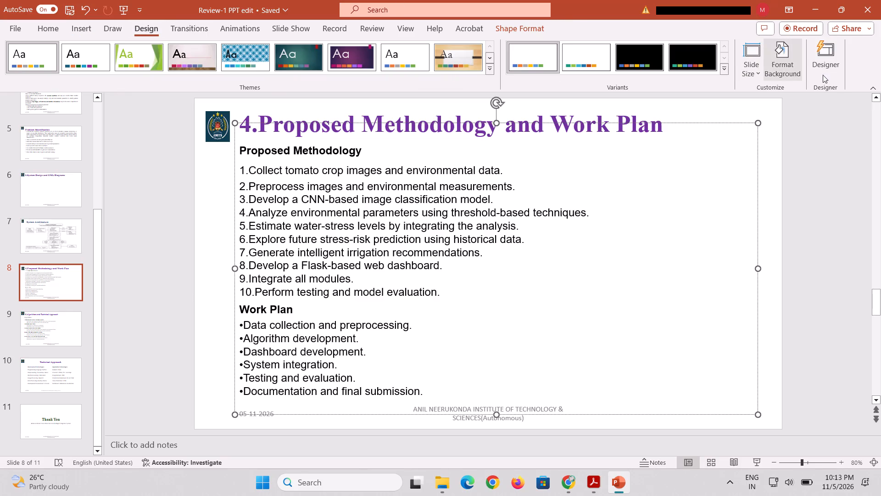
click(825, 75)
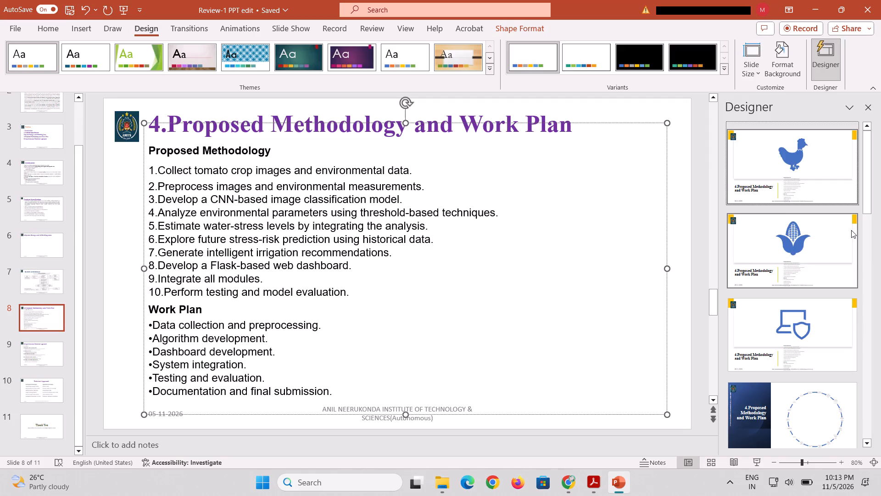
scroll(851, 230, down, 8)
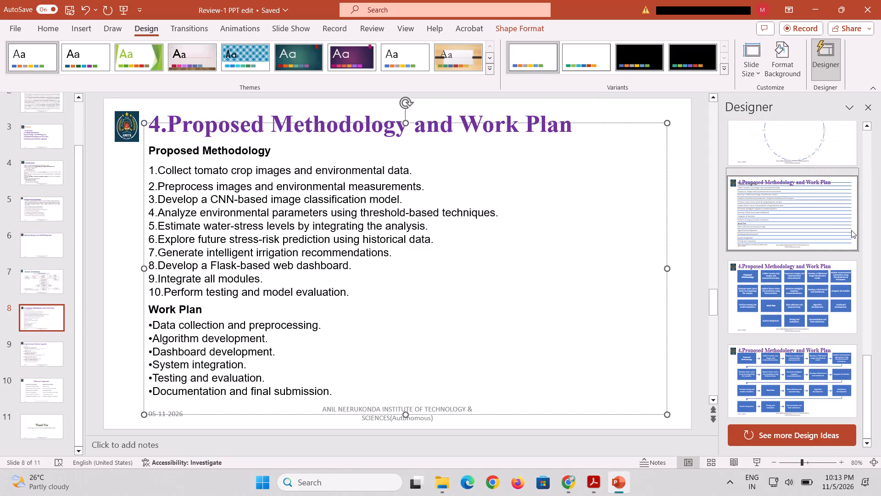
scroll(851, 230, down, 5)
click(803, 433)
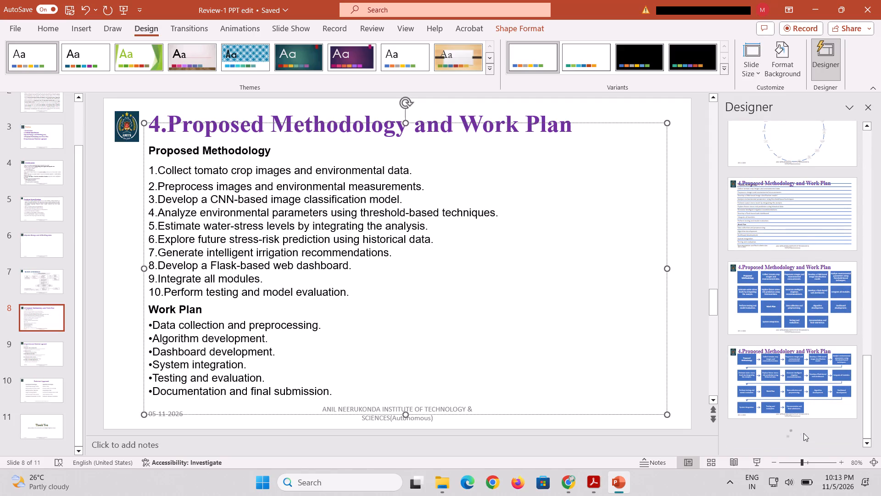
scroll(803, 433, down, 2)
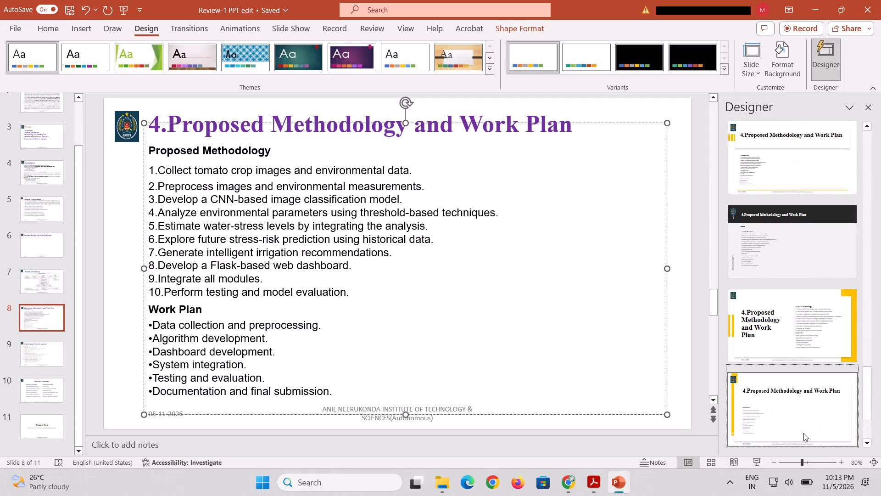
scroll(803, 433, down, 3)
click(789, 429)
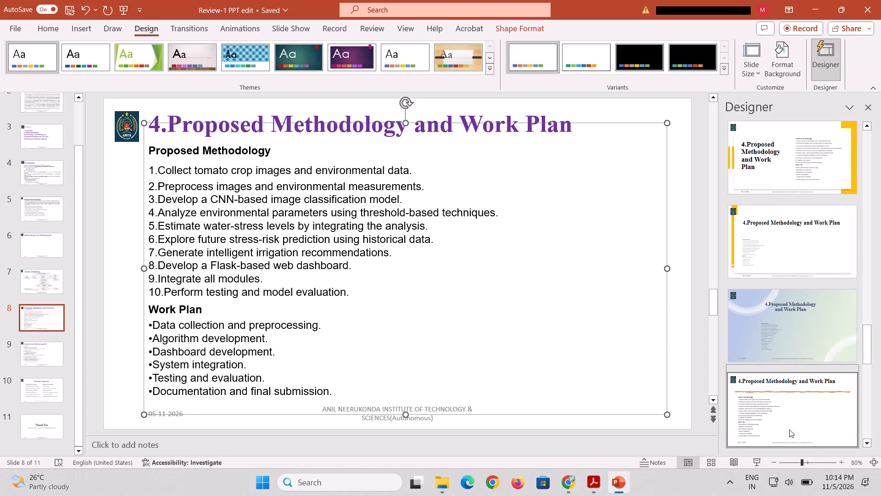
scroll(789, 429, down, 3)
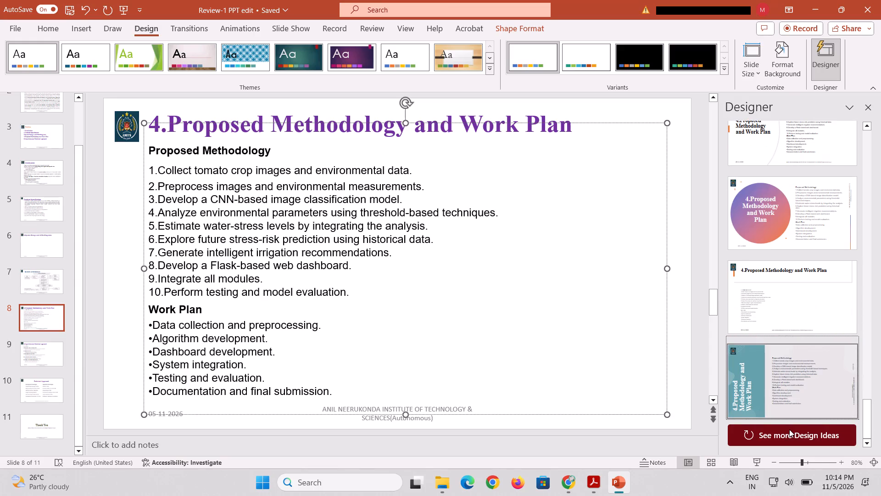
scroll(789, 429, down, 2)
click(782, 442)
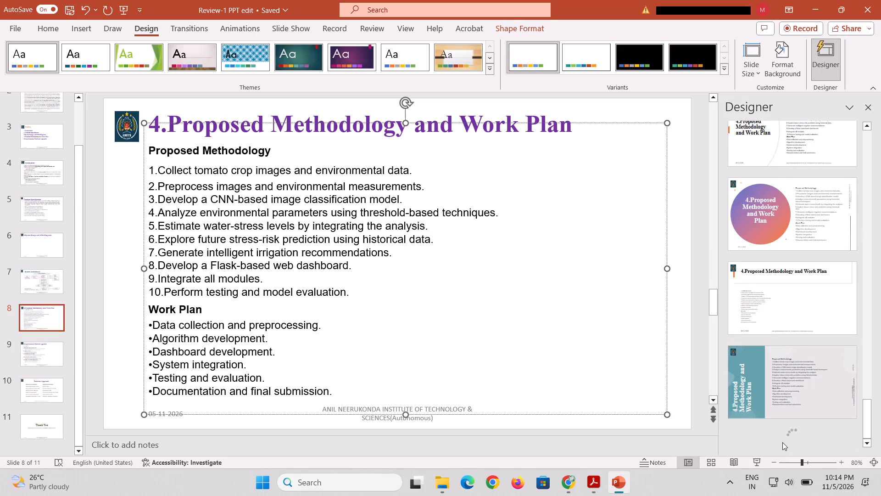
scroll(782, 442, down, 4)
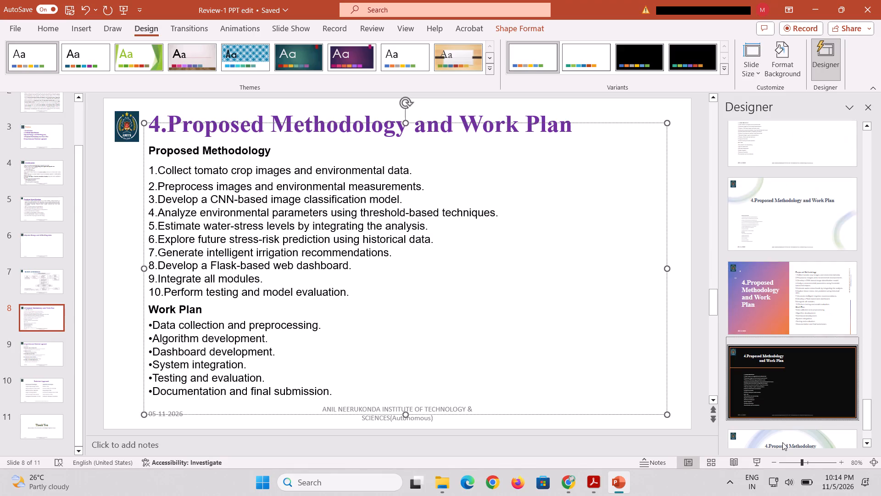
scroll(782, 442, down, 1)
click(784, 434)
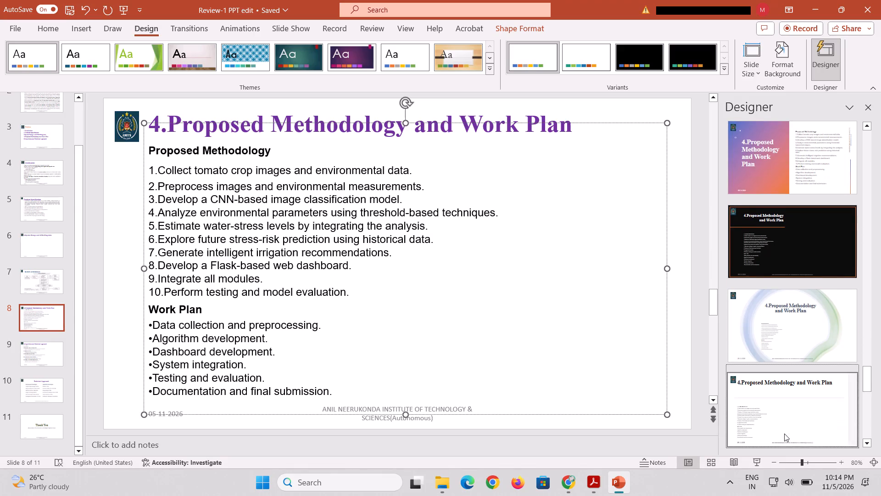
scroll(784, 434, down, 3)
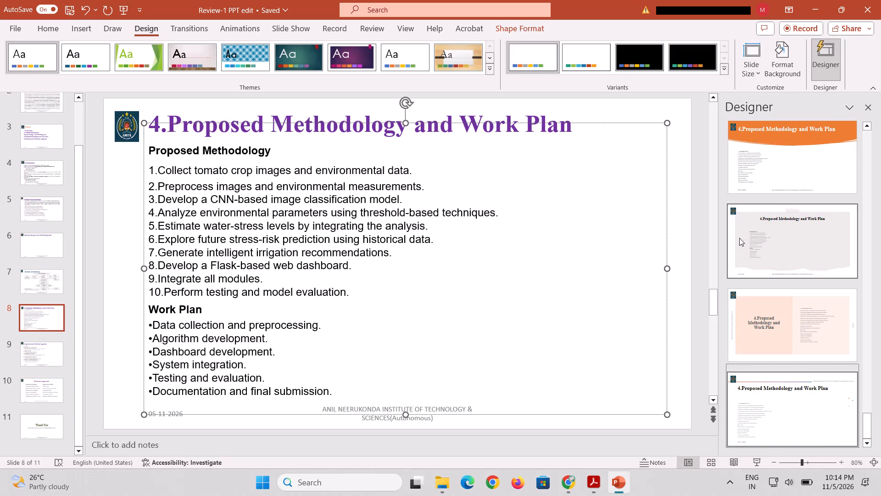
click(868, 103)
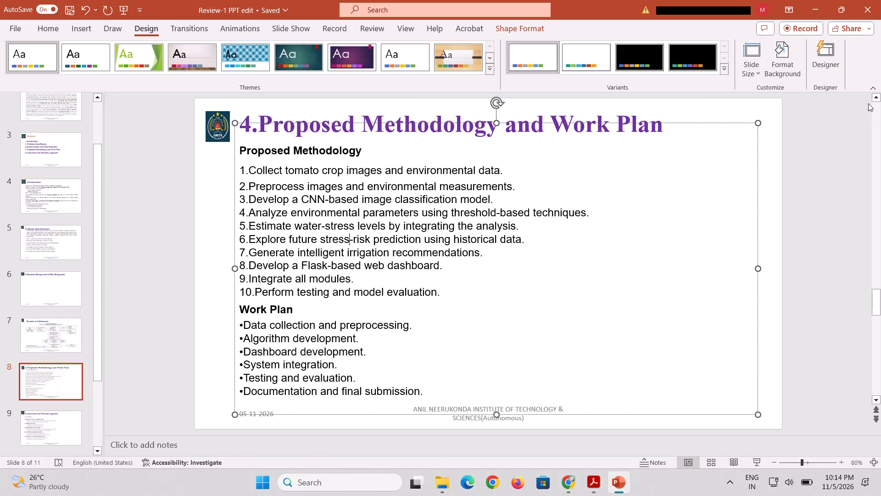
click(206, 295)
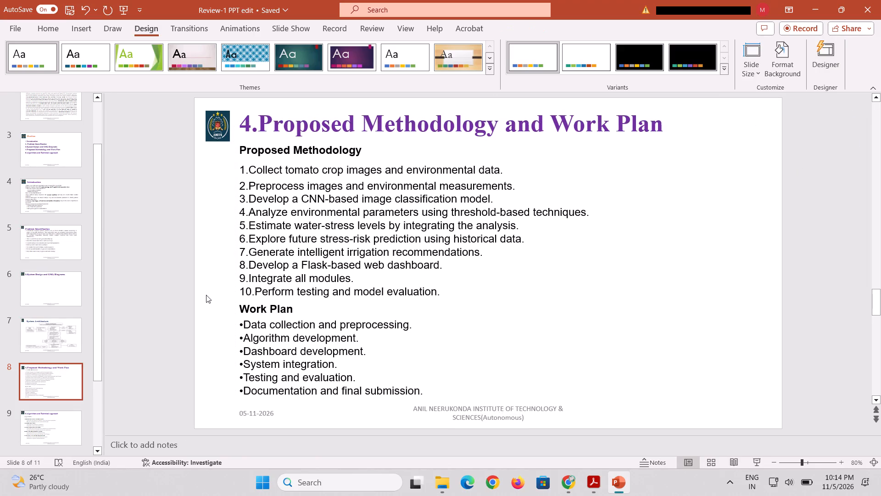
On the title slide, widen the Team Members text box by extending its left edge outward, shifting the centred names slightly left.
scroll(39, 222, up, 4)
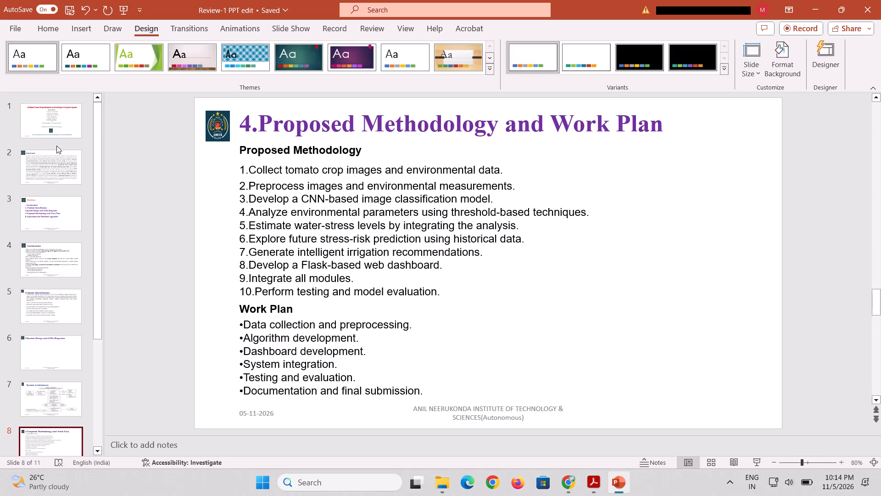
click(59, 140)
click(61, 125)
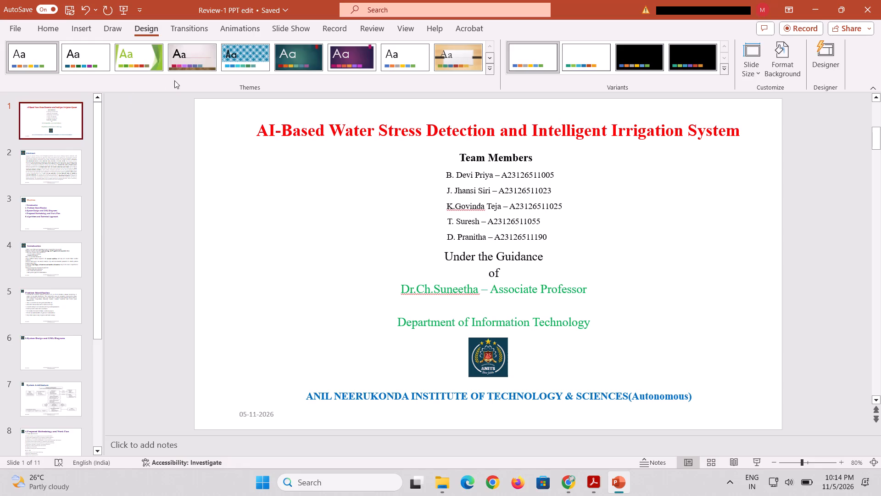
click(455, 202)
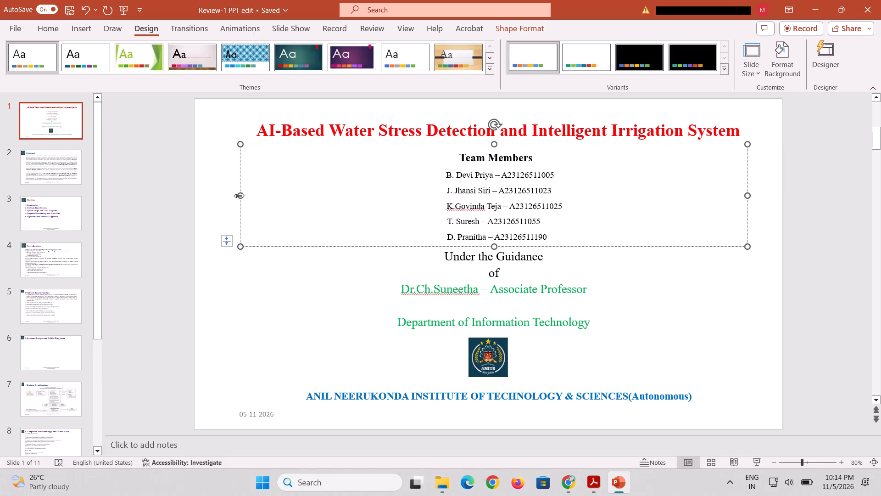
drag(239, 196, 217, 196)
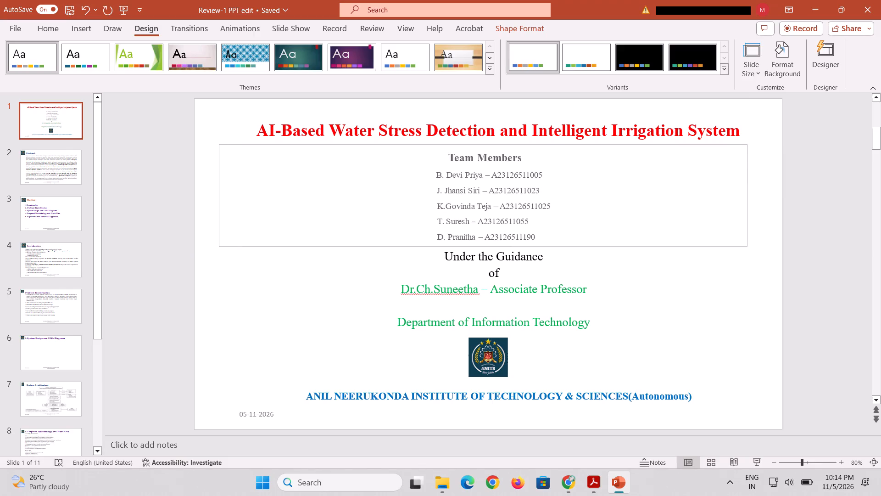
drag(217, 196, 214, 197)
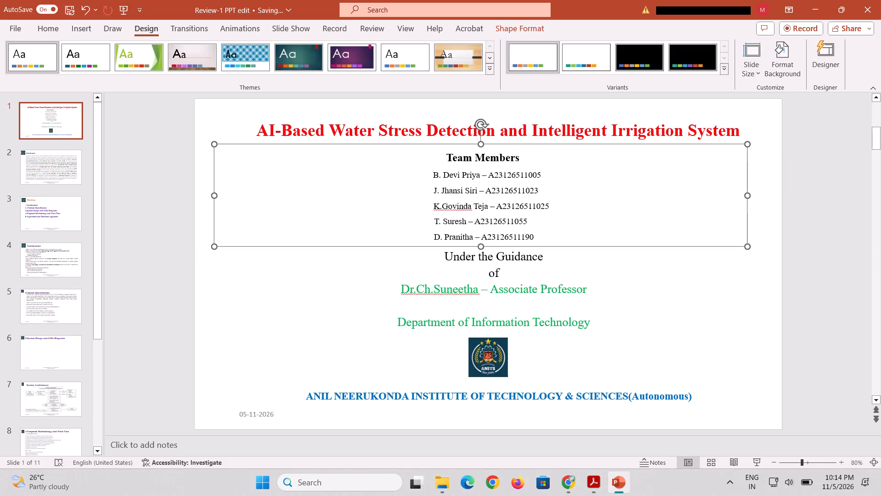
Widen the title slide's guidance and department text box slightly by extending its left edge outward.
click(483, 269)
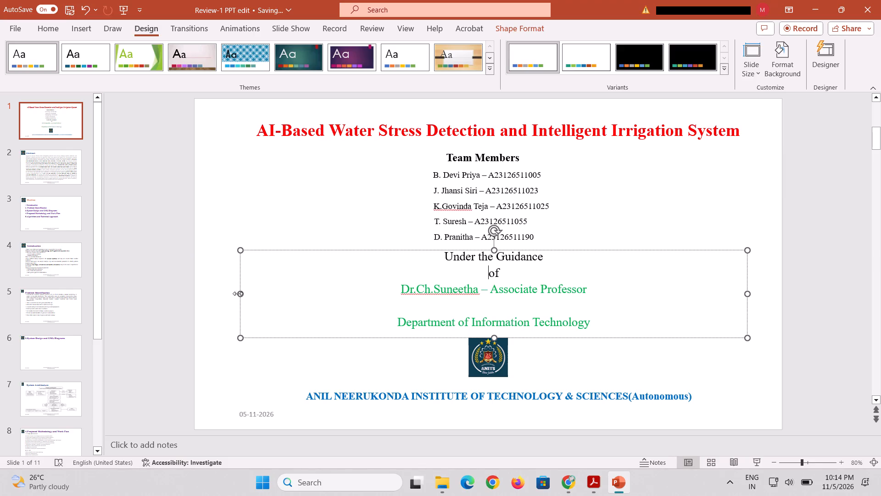
drag(237, 295, 228, 297)
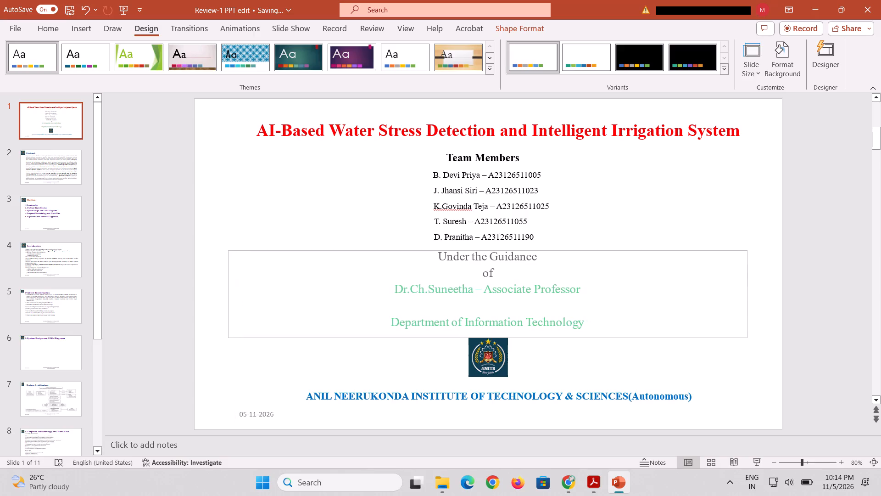
drag(228, 297, 229, 297)
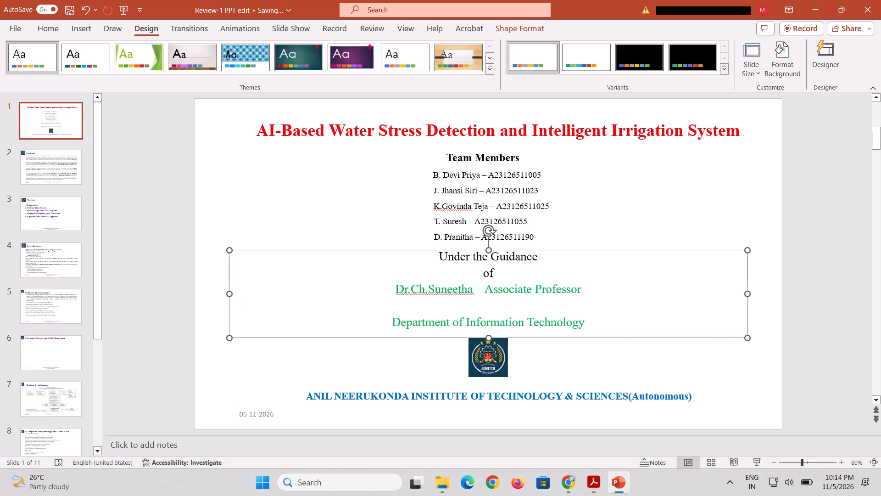
Move the college logo on the title slide slightly left to align with the Team Members box's centre, and deselect it.
click(491, 367)
drag(491, 367, 483, 367)
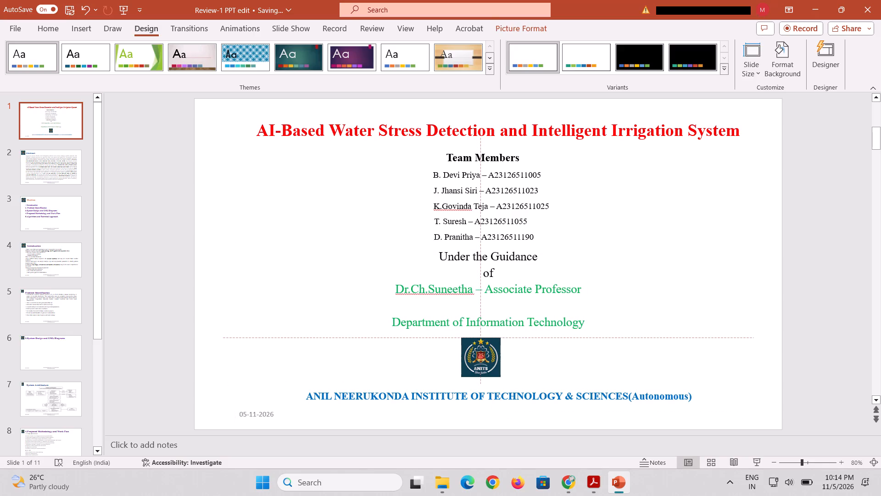
drag(483, 367, 485, 367)
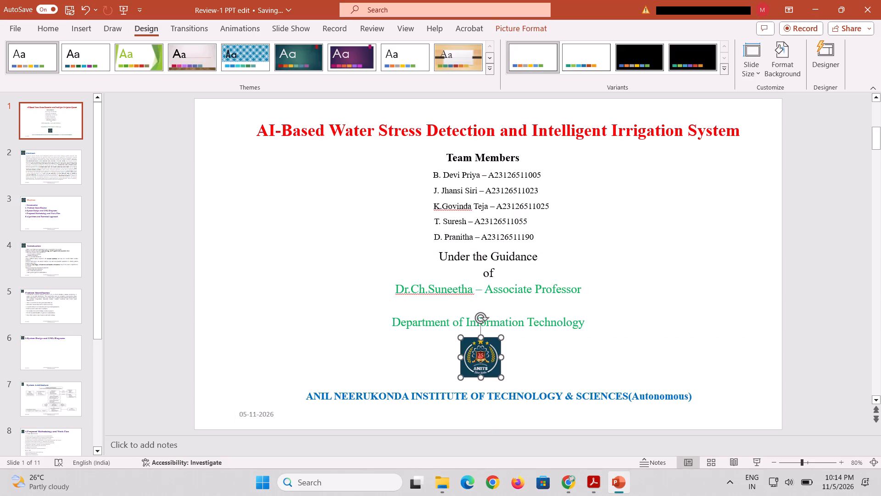
click(229, 318)
click(210, 360)
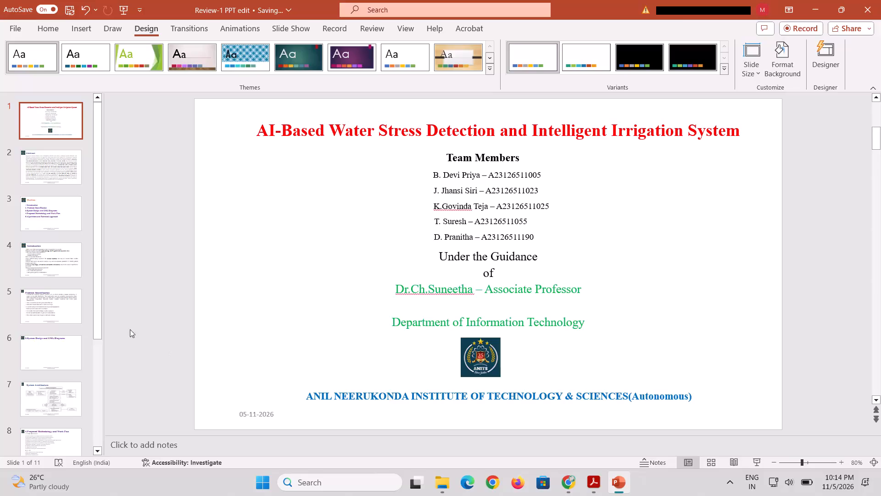
Review the Abstract, Outline, Introduction, Problem Identification, System Design and System Architecture slides in order for layout and heading consistency.
click(54, 179)
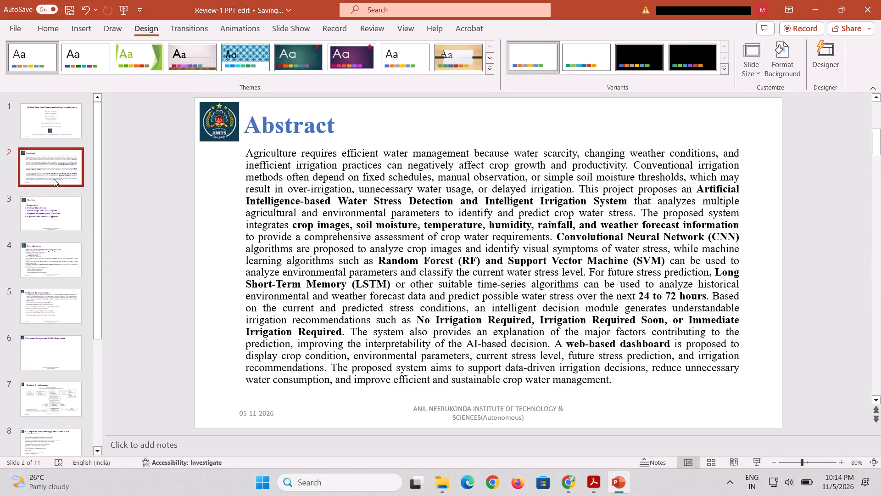
click(57, 210)
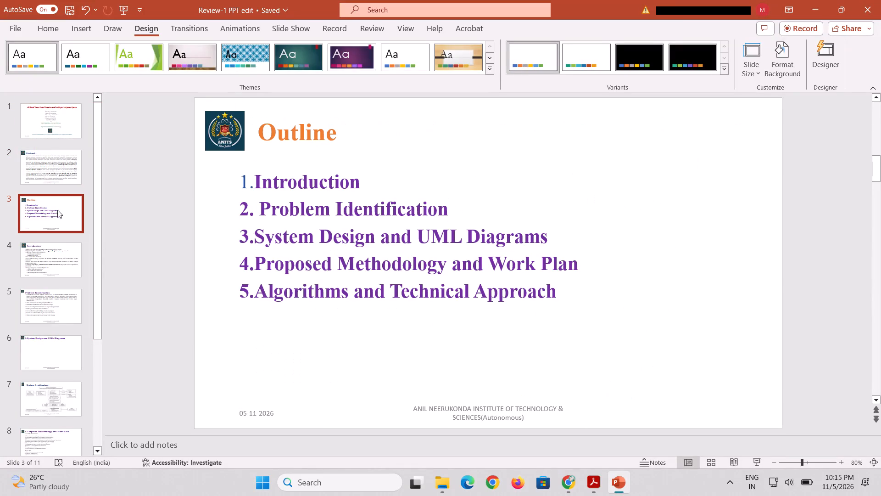
click(66, 254)
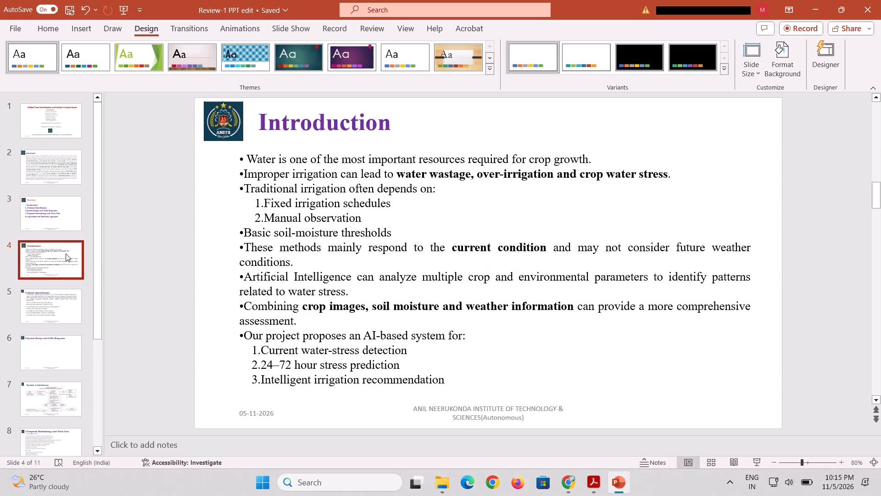
click(54, 298)
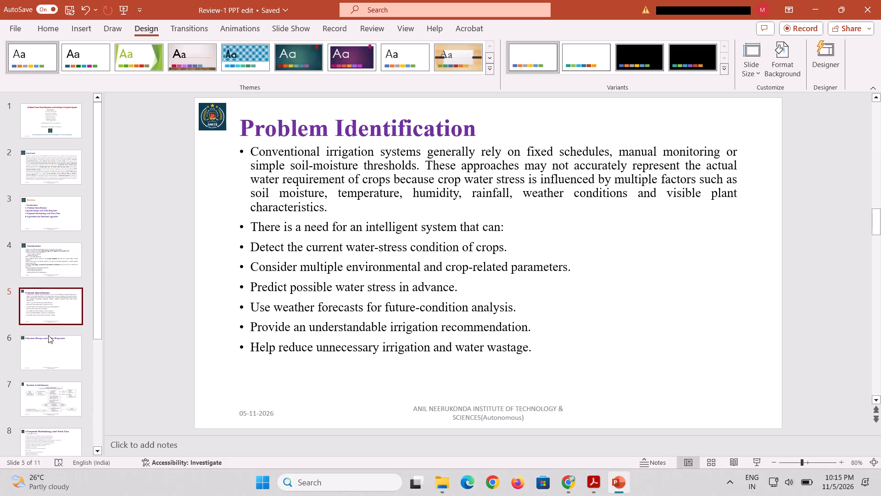
click(48, 339)
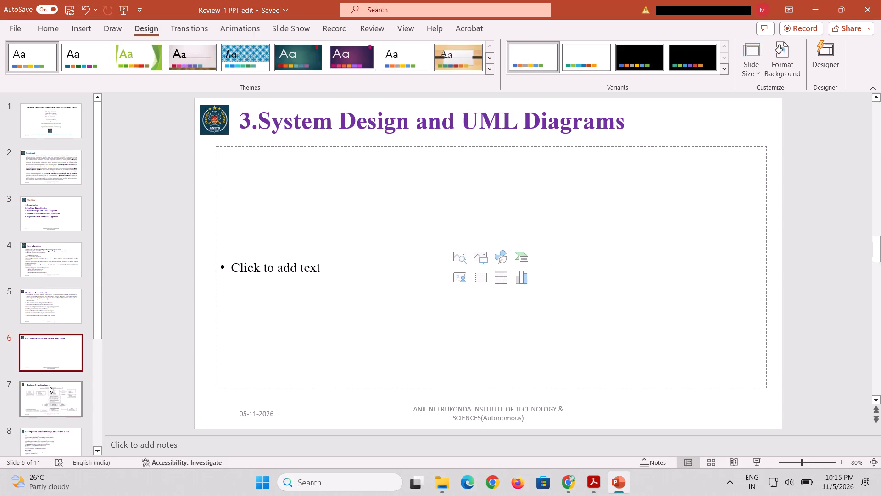
click(49, 385)
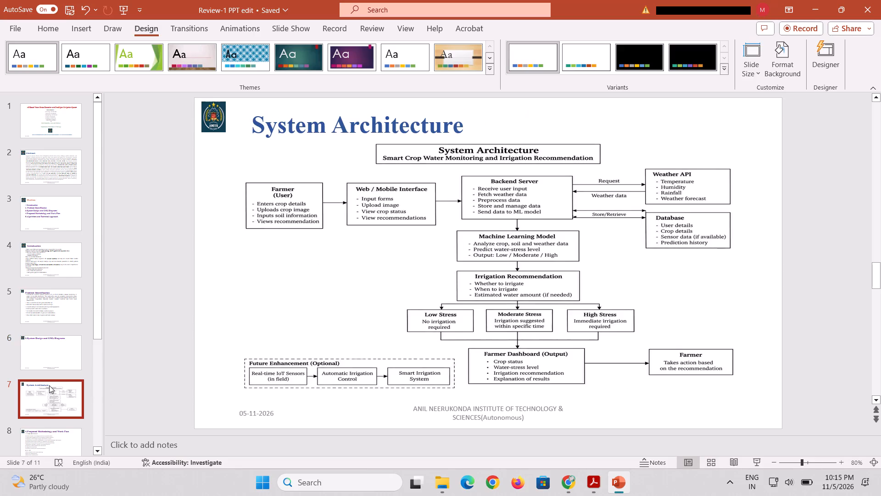
scroll(49, 416, down, 2)
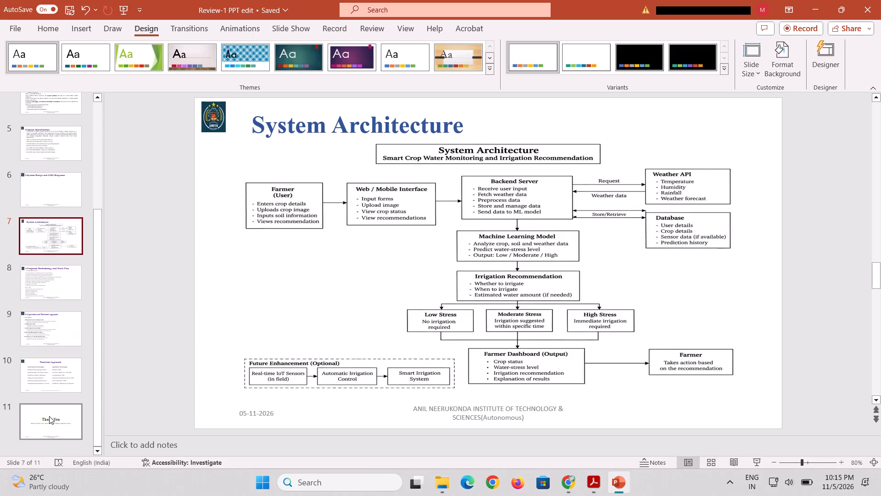
scroll(49, 416, down, 2)
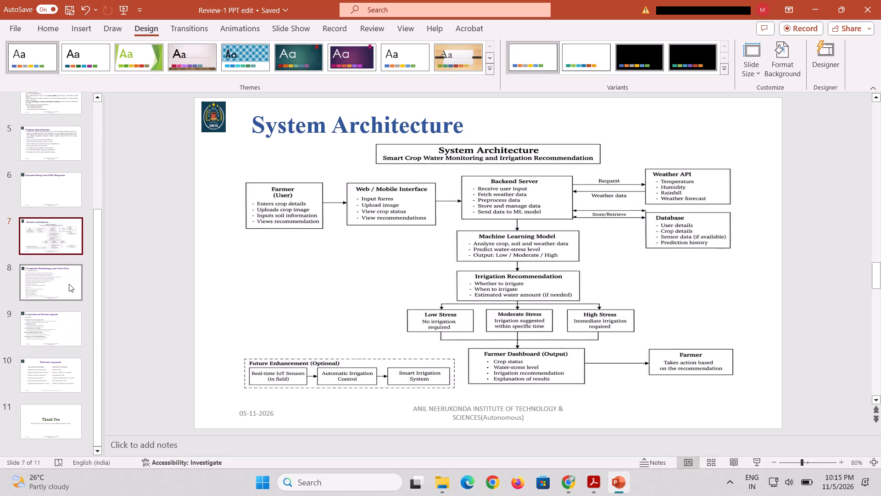
Review the Proposed Methodology, Algorithms, Technical Approach and Thank You slides in order for layout and heading consistency.
click(69, 284)
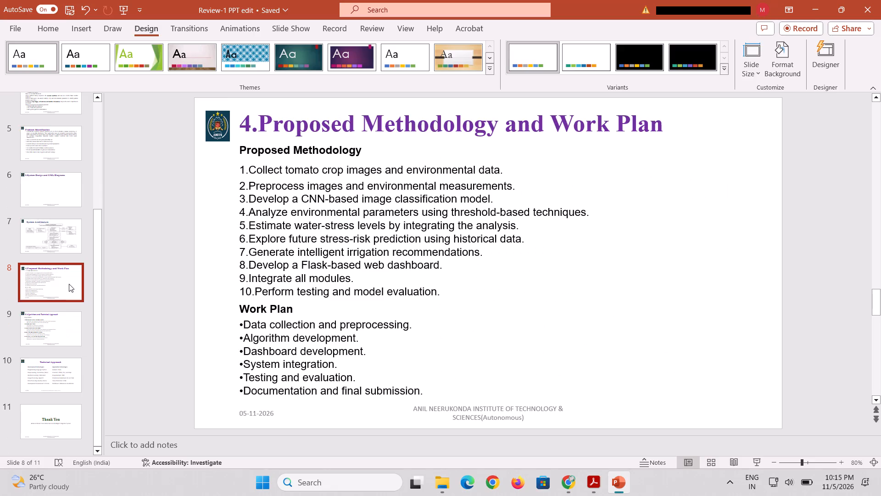
click(58, 335)
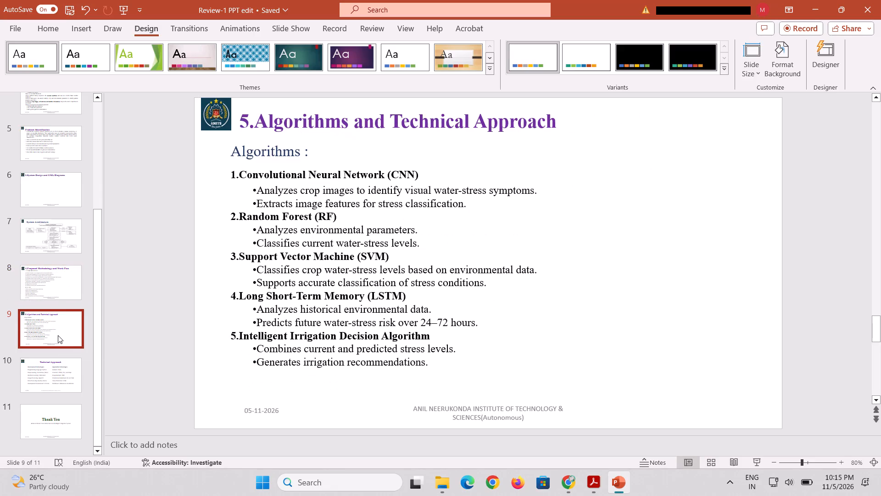
click(51, 378)
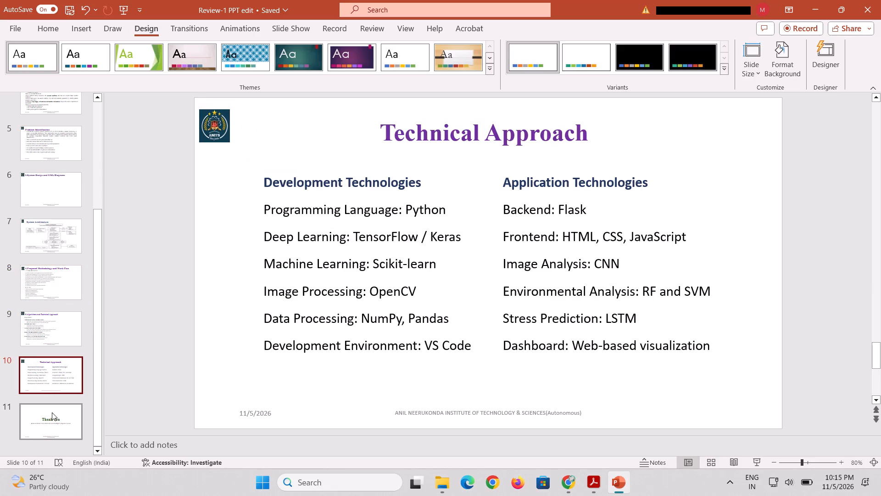
click(50, 428)
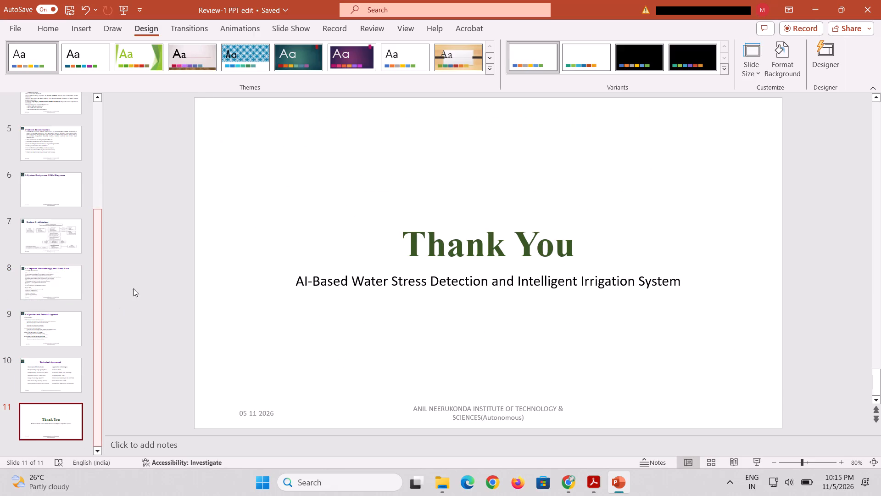
click(142, 280)
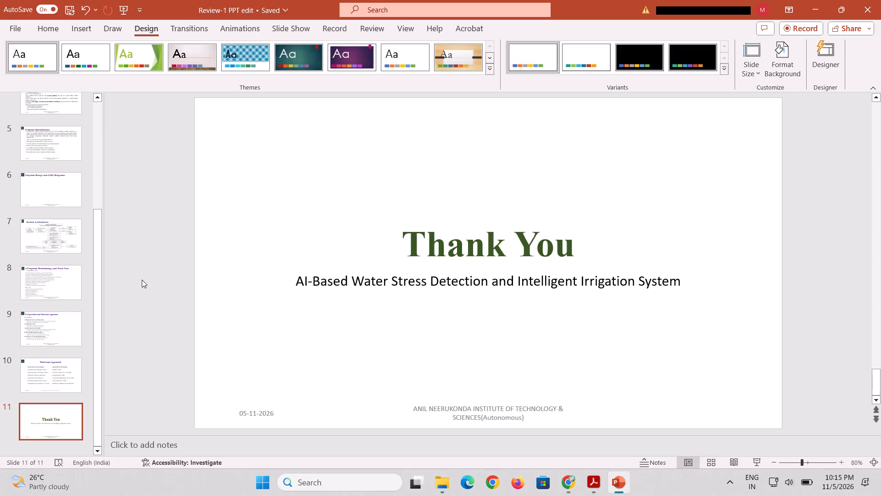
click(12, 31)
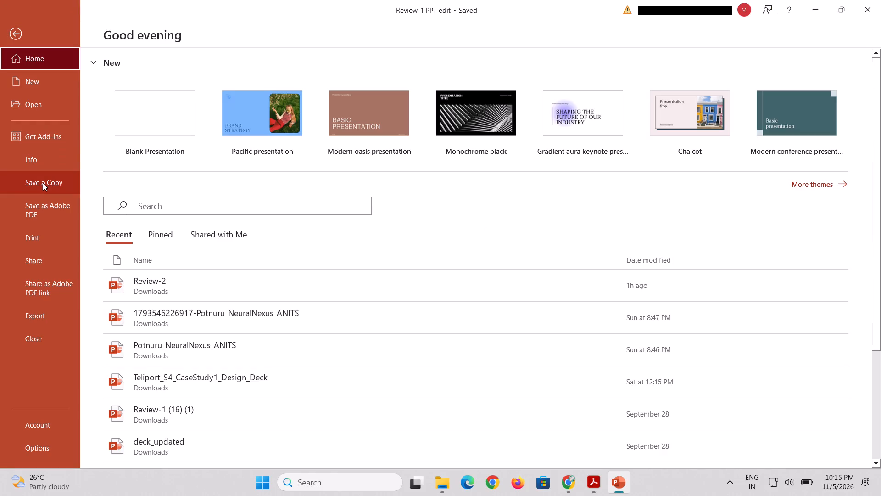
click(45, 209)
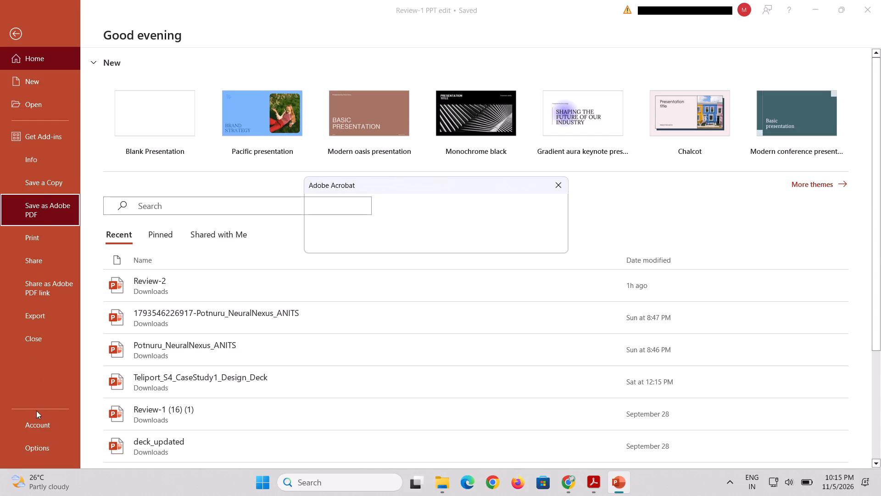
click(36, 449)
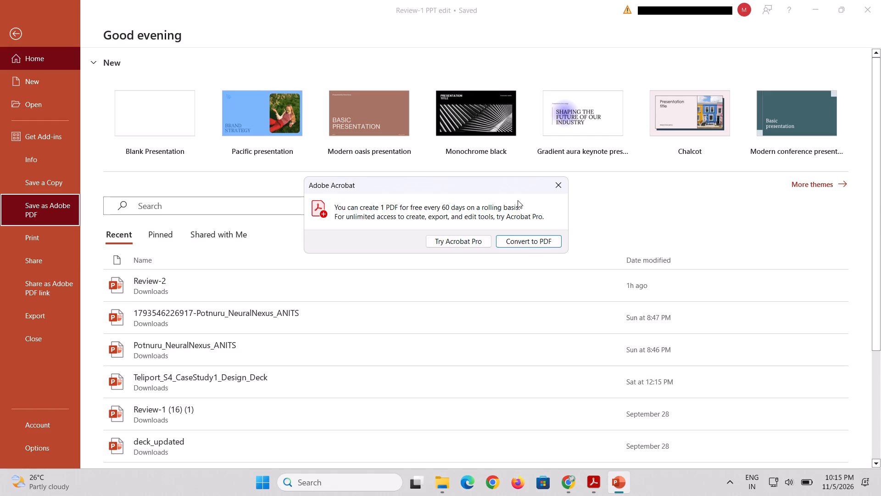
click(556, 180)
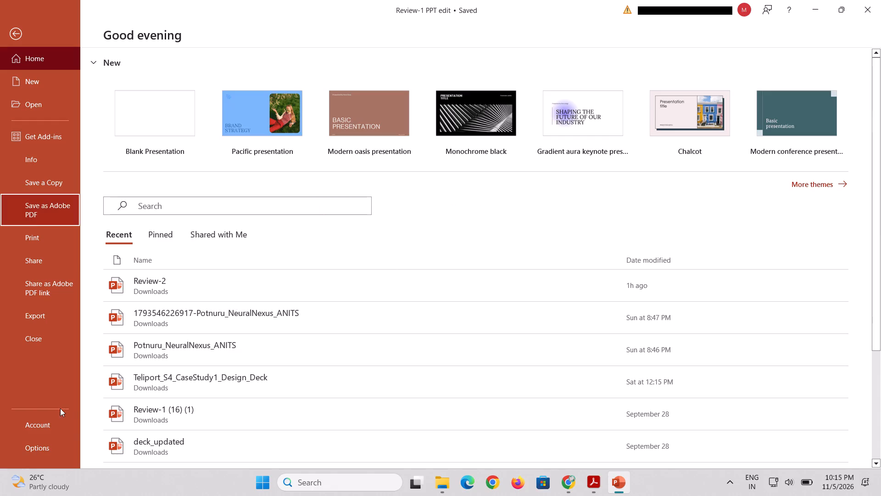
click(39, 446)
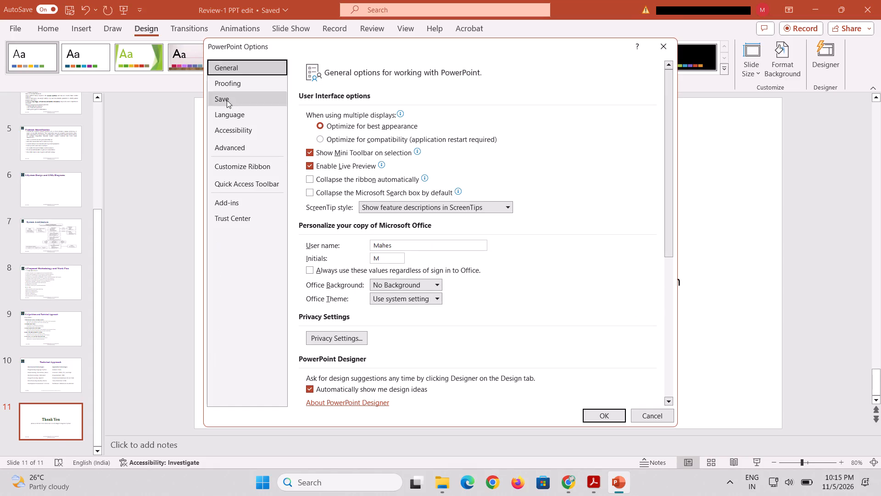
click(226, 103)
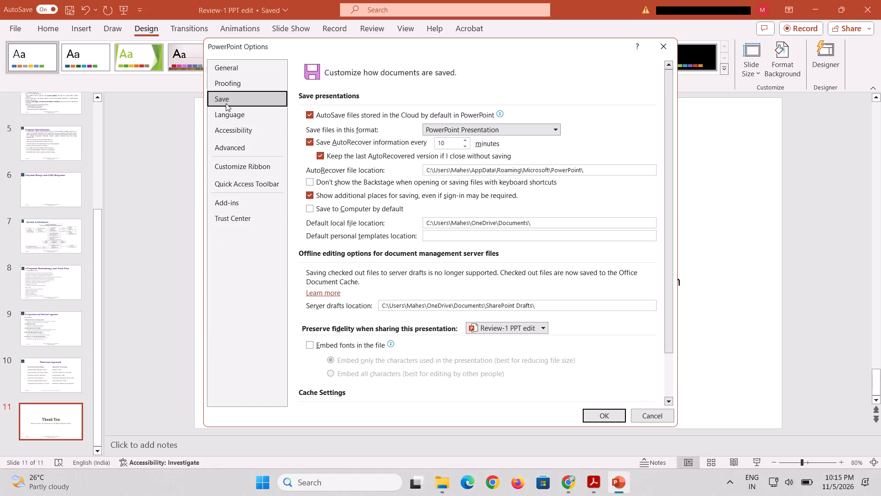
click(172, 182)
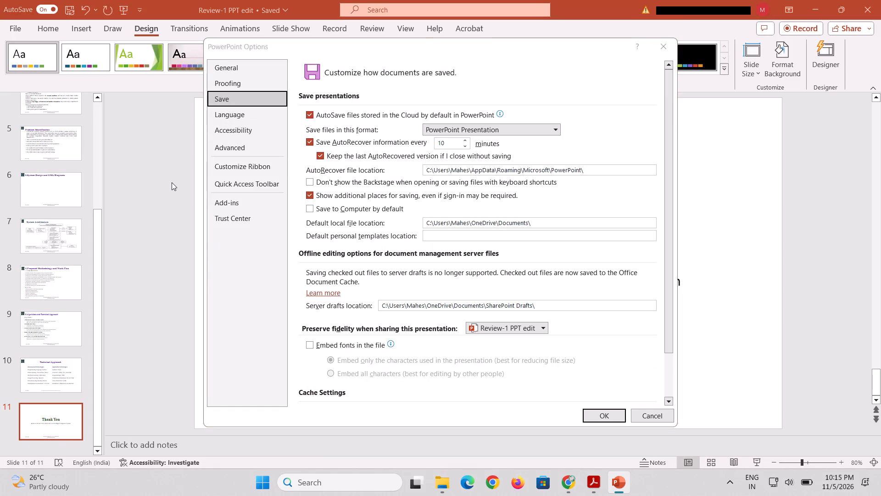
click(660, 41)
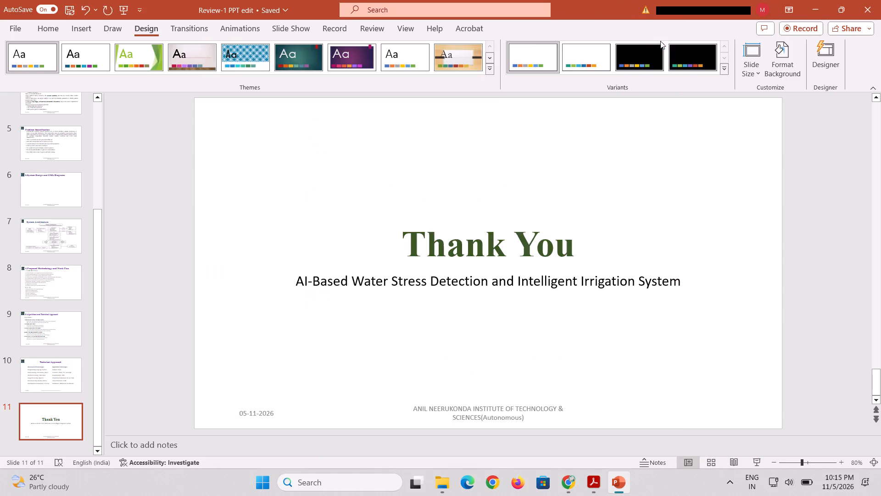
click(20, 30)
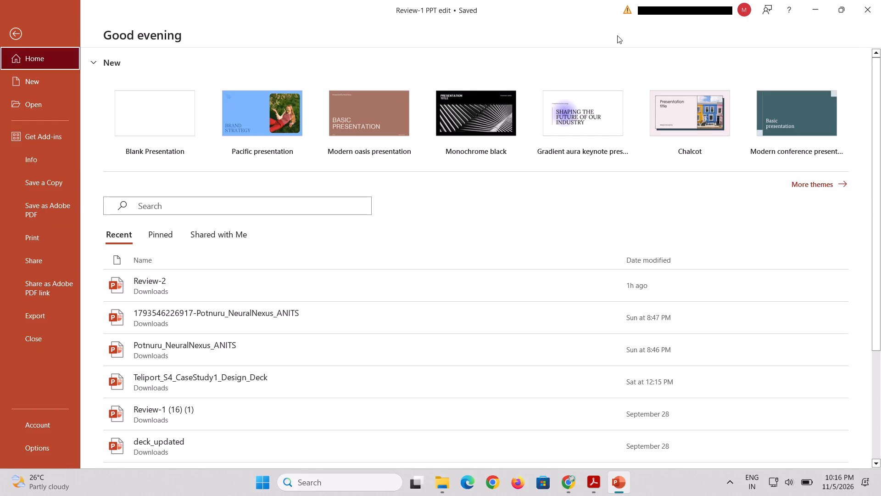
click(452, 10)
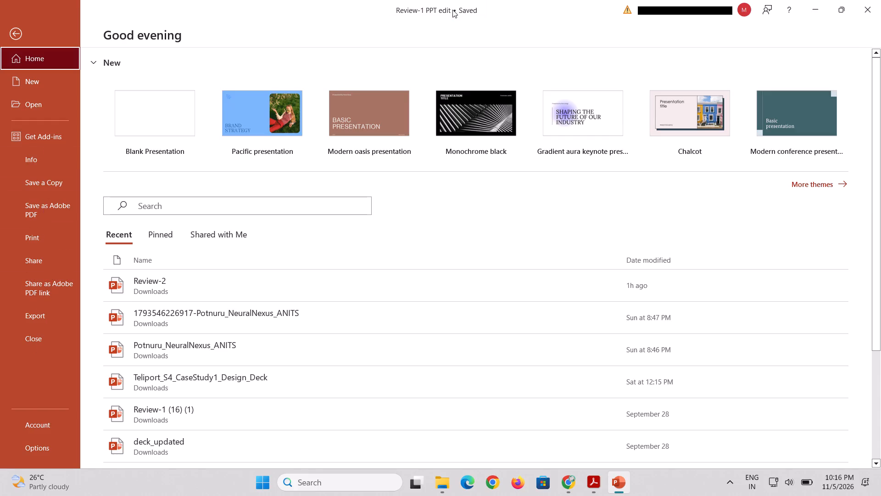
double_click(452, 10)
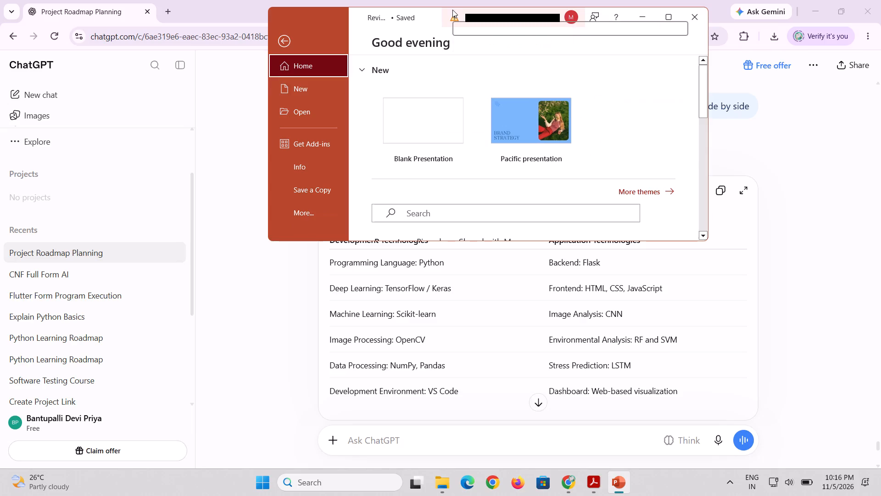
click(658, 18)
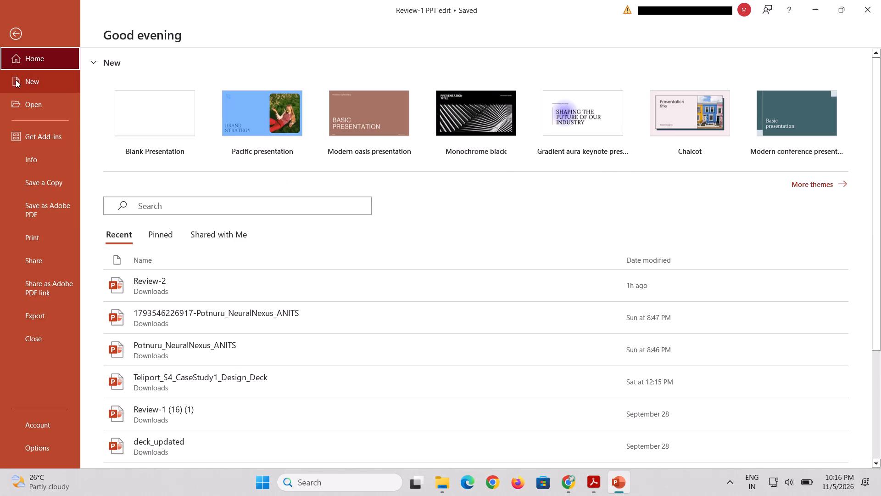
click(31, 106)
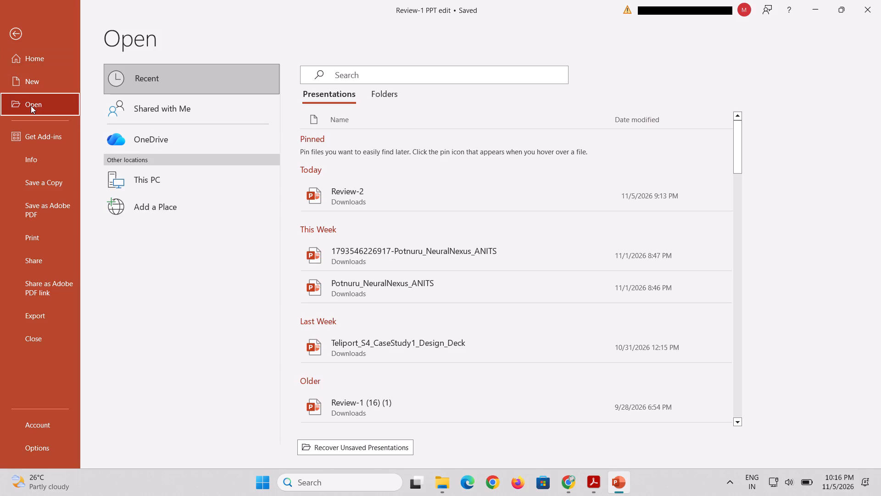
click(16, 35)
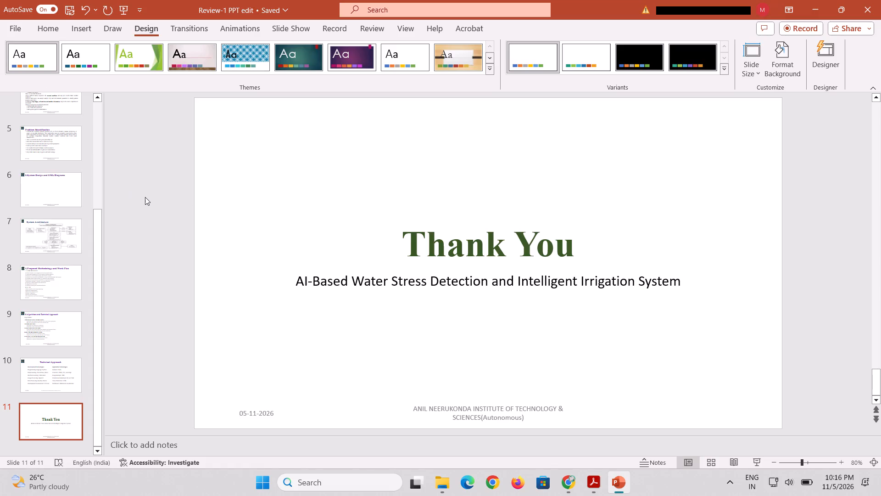
Recheck the slides from the title slide through Technical Approach, ending on the Algorithms and Technical Approach slide, for layout and formatting consistency.
scroll(63, 198, up, 6)
click(64, 135)
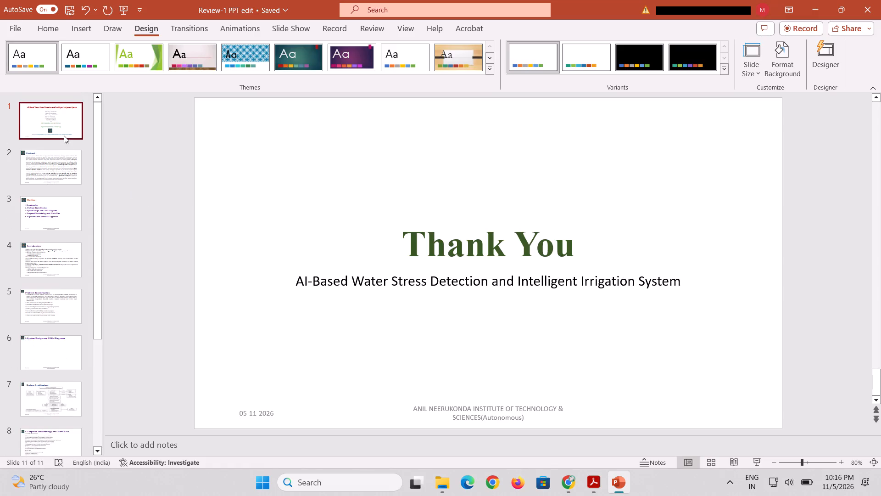
click(55, 170)
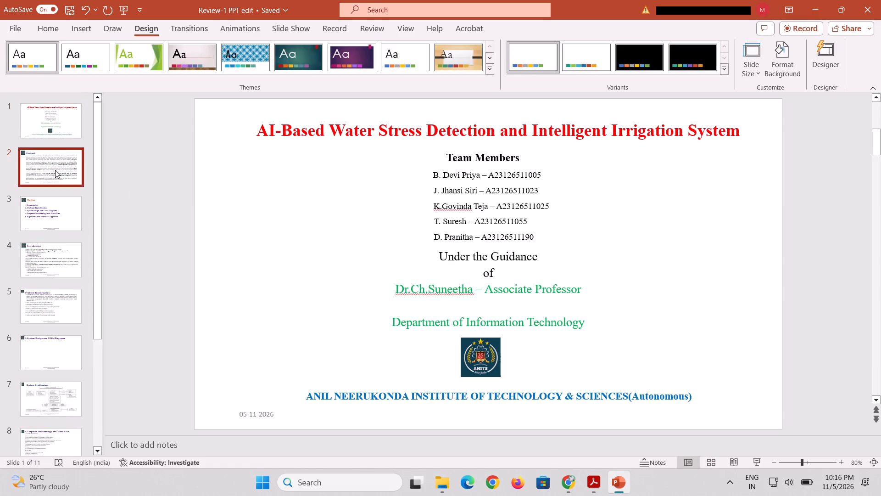
click(50, 216)
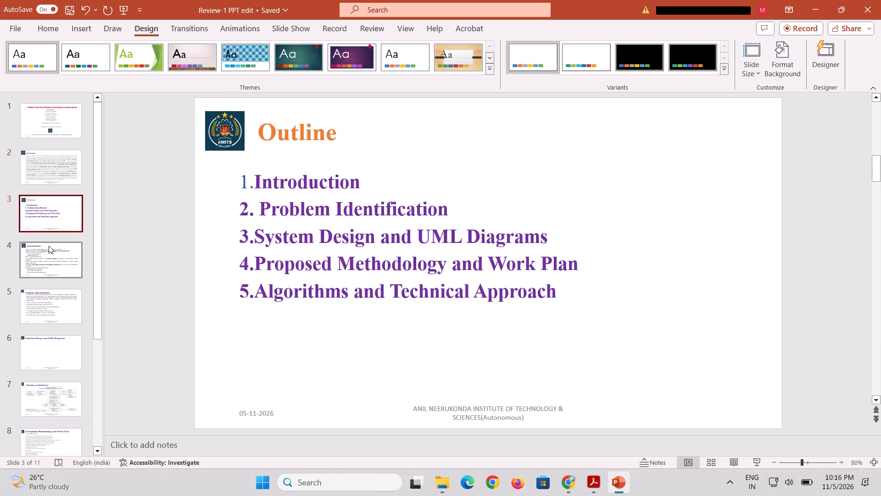
click(49, 256)
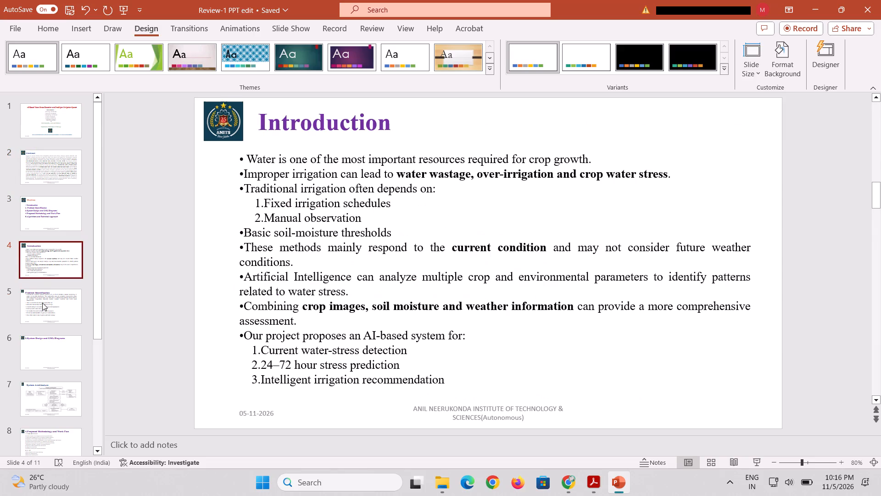
click(42, 303)
click(39, 351)
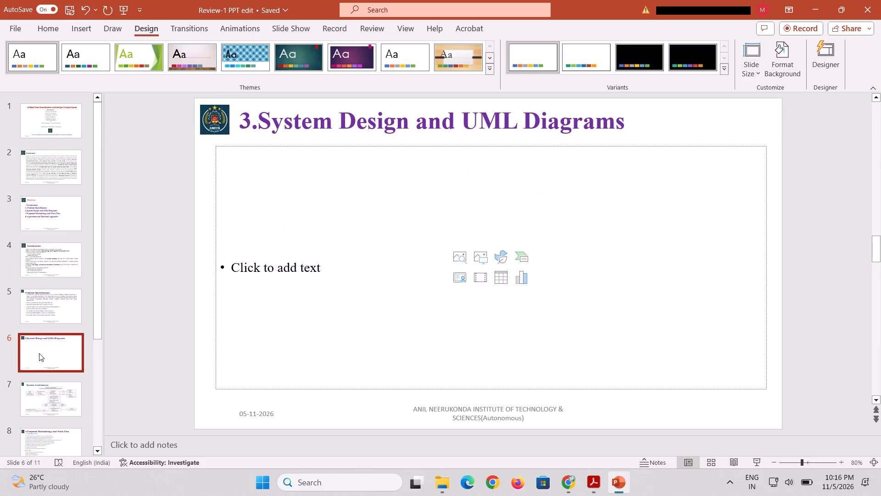
click(41, 383)
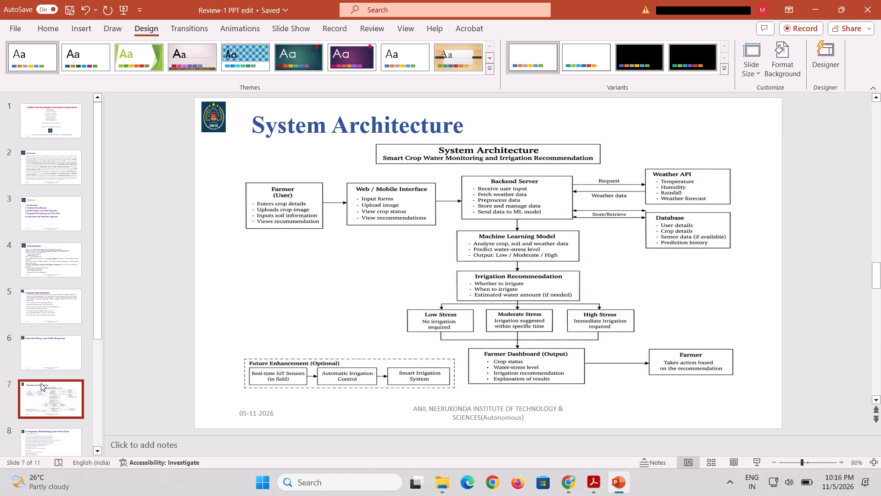
click(41, 432)
scroll(41, 432, down, 3)
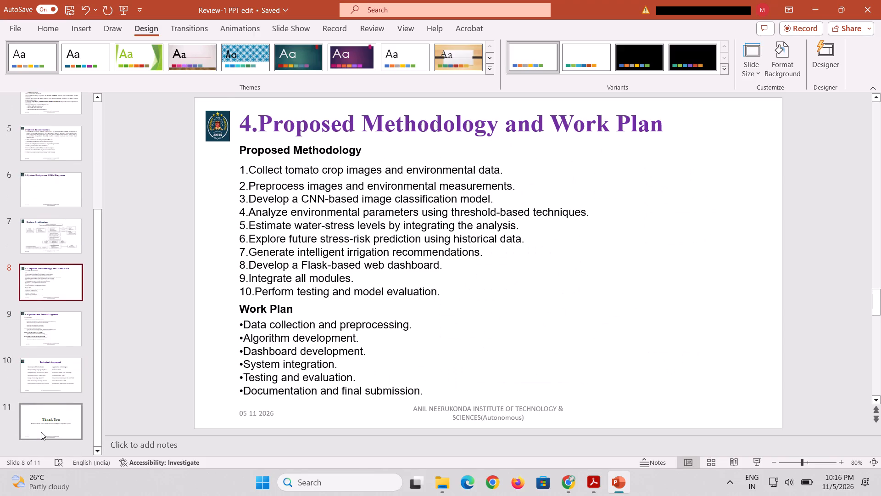
click(56, 370)
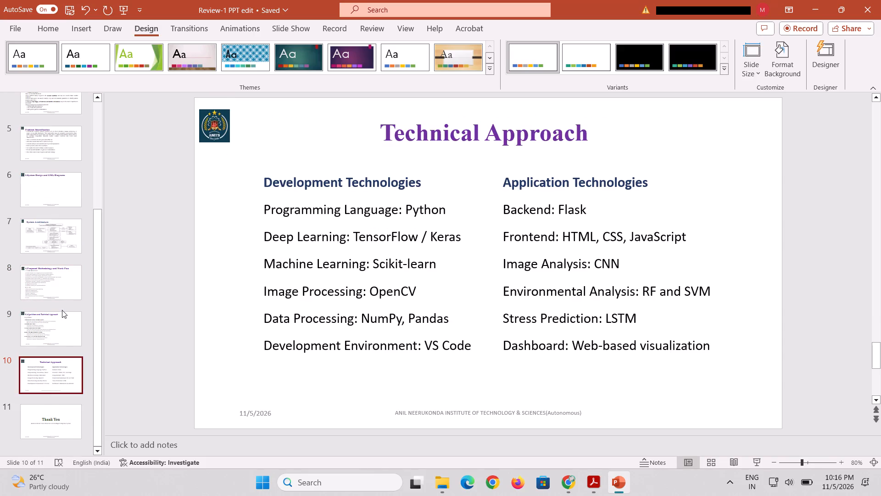
click(62, 310)
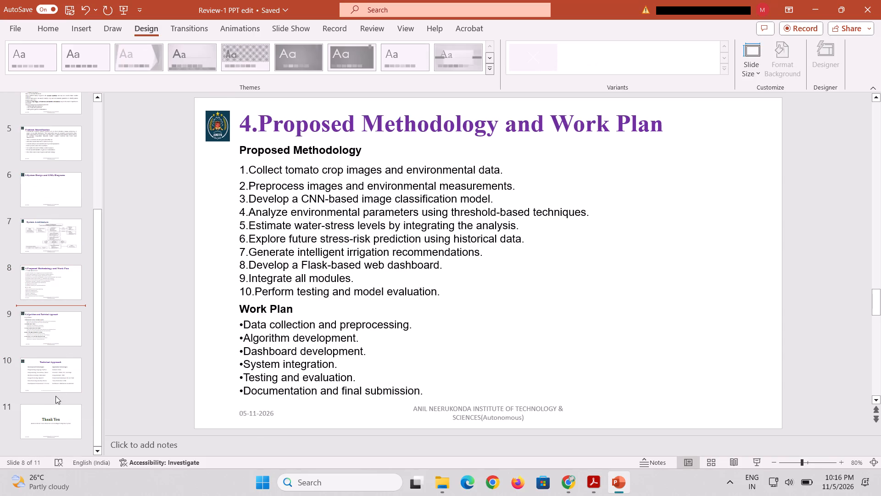
click(56, 396)
click(70, 365)
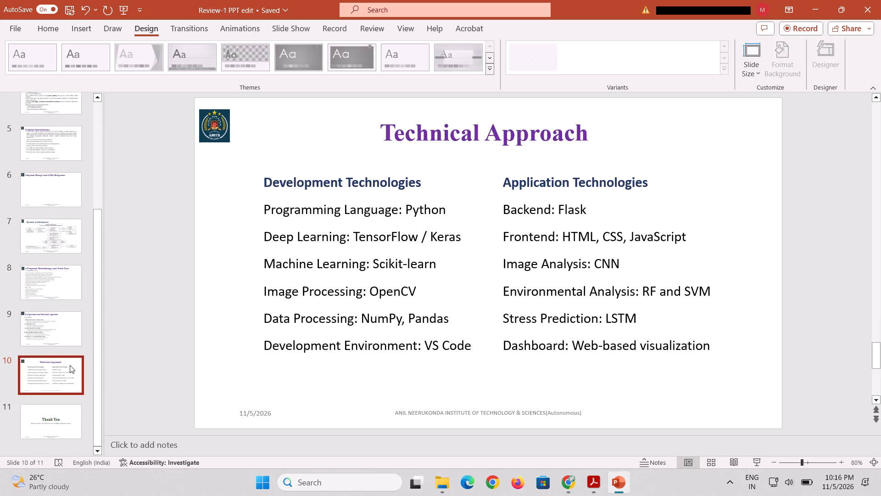
click(73, 327)
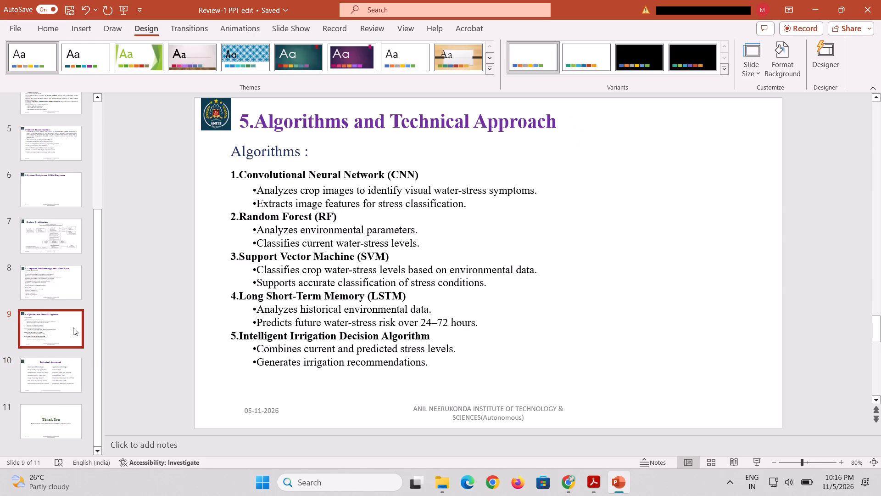
click(155, 362)
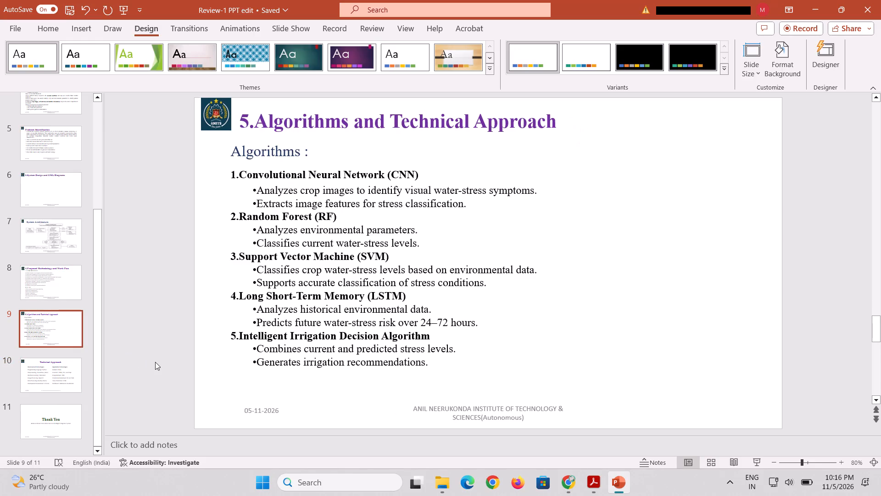
Save the Review-1 presentation, return to the title slide, and save again.
key(ctrl+s)
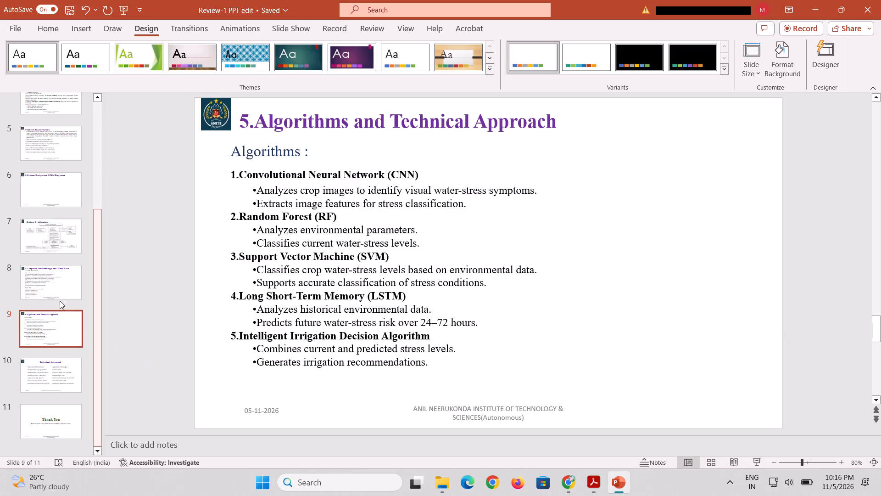
scroll(57, 287, up, 7)
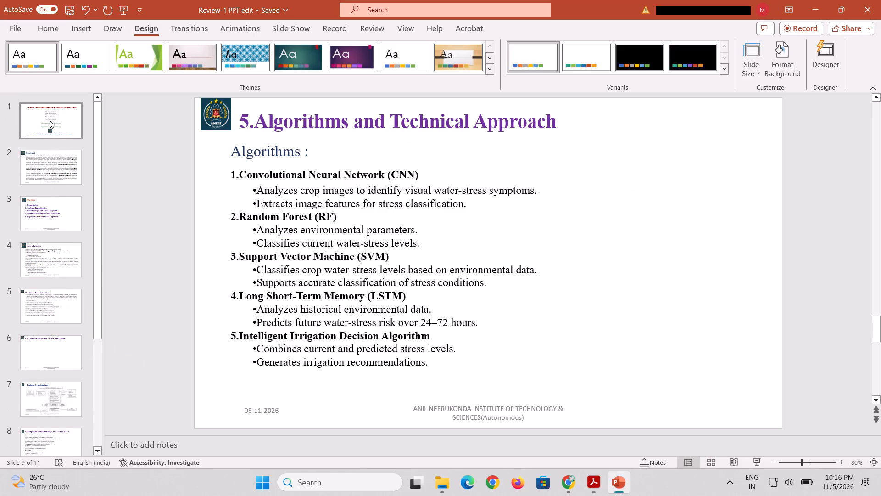
click(50, 120)
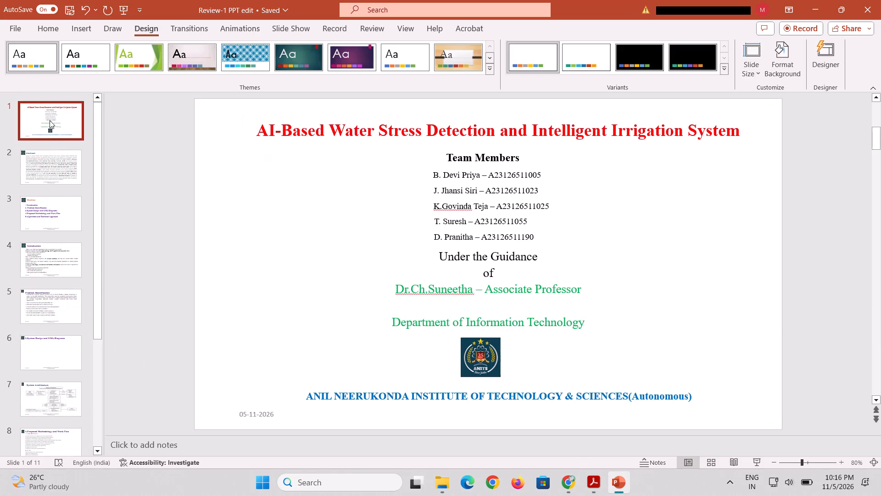
key(ctrl+s)
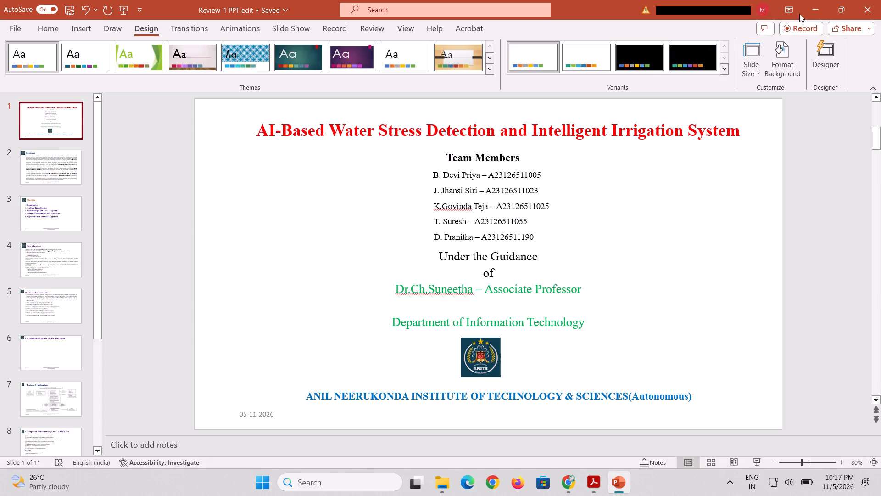
Open the Review-2 presentation from the Downloads folder, look through its Abstract, Outline and Introduction slides, and close it.
click(813, 14)
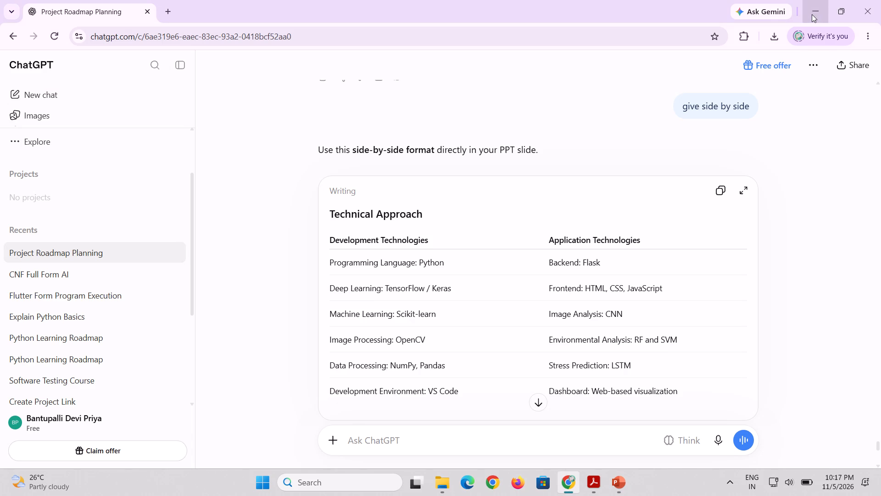
click(812, 14)
click(810, 17)
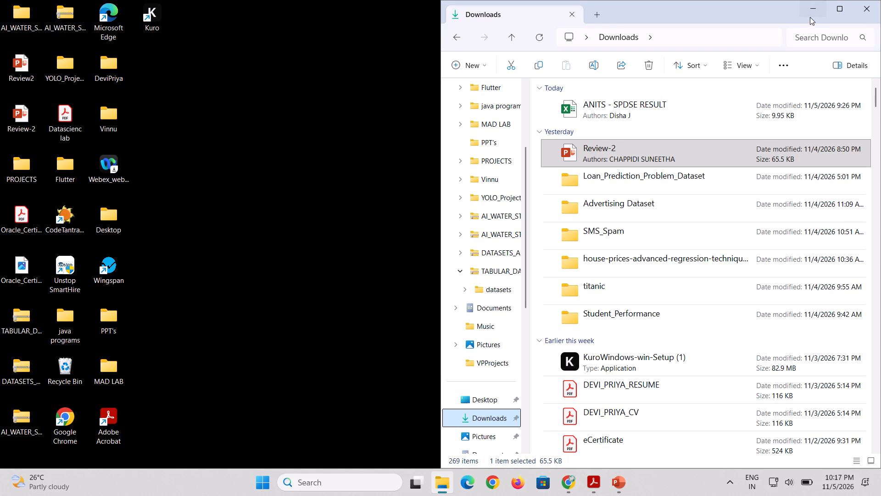
click(811, 16)
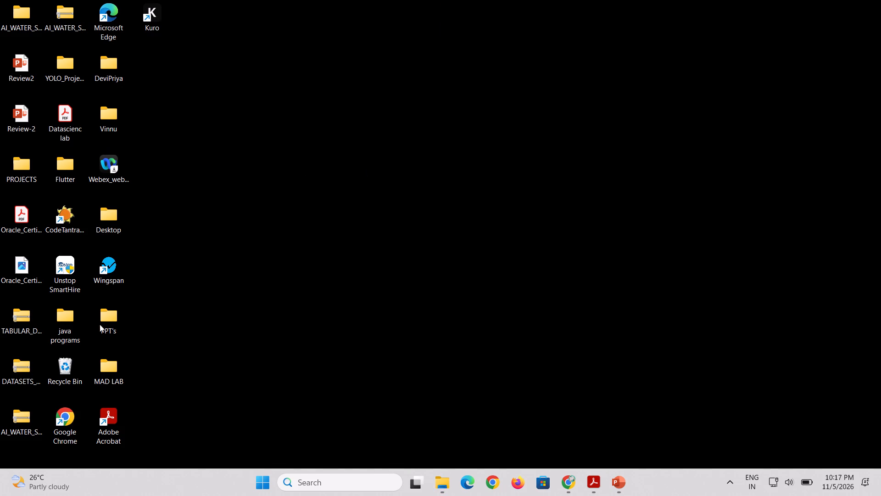
click(434, 488)
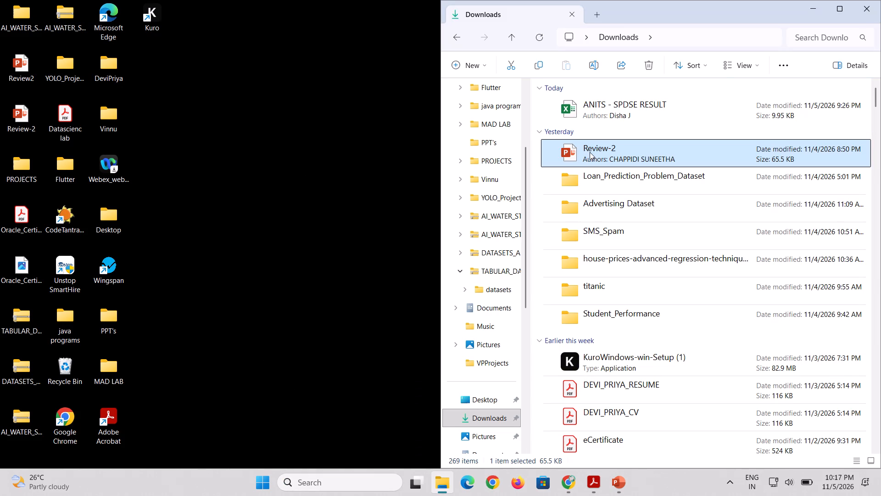
double_click(580, 157)
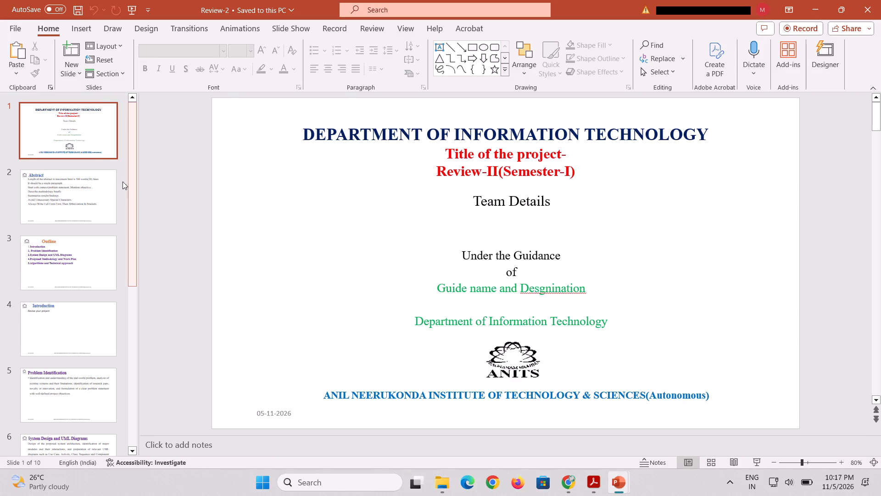
click(101, 186)
click(83, 248)
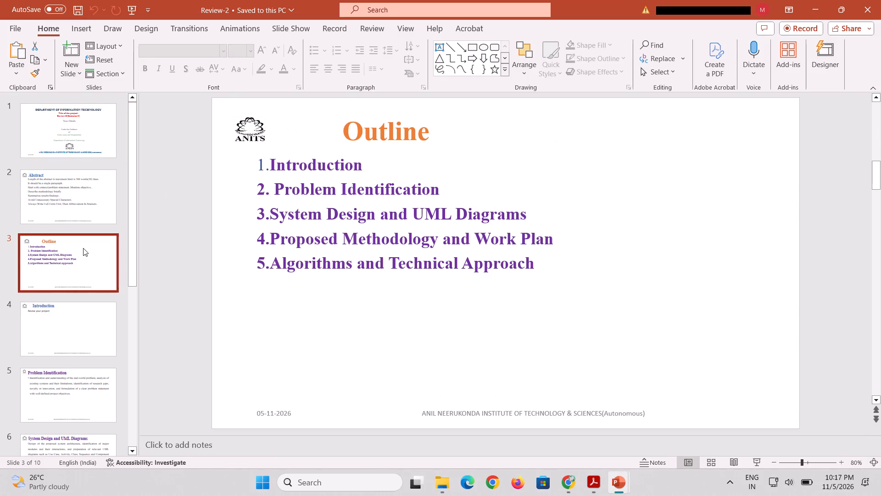
click(73, 319)
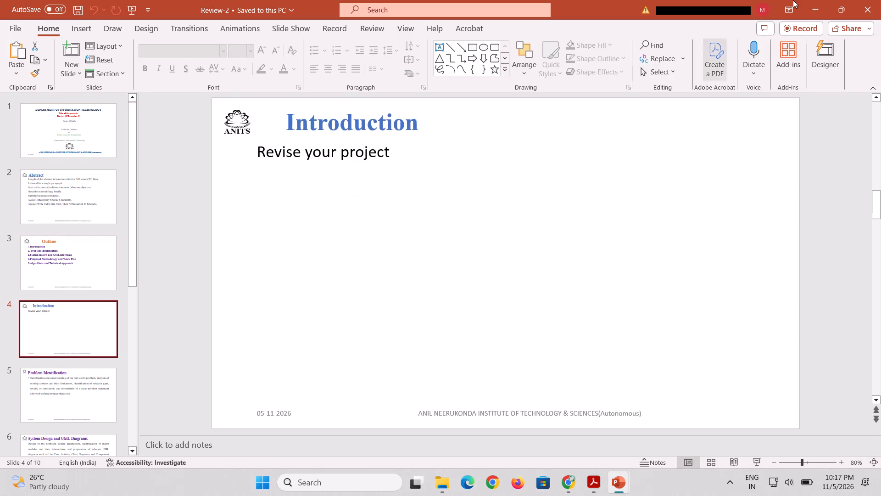
click(873, 8)
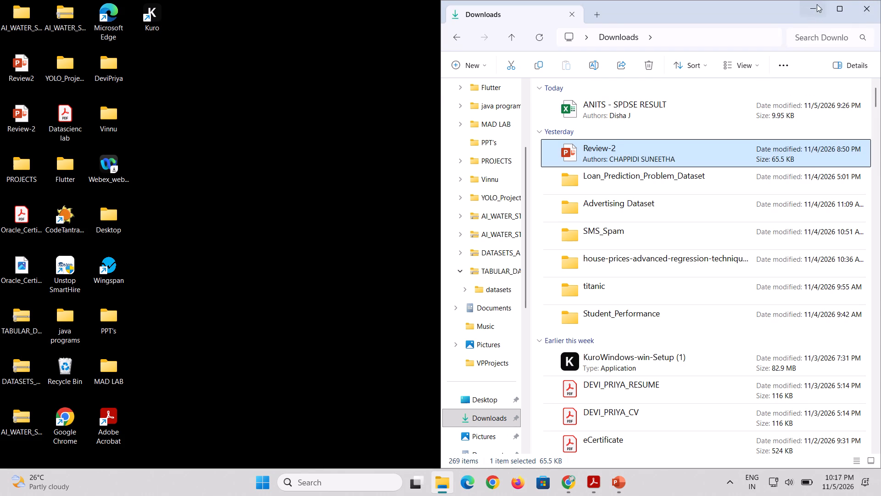
Browse the drive, network, Linux, Personal Details and OneDrive Desktop folders for the deck, and open Review2 briefly to check it.
click(843, 12)
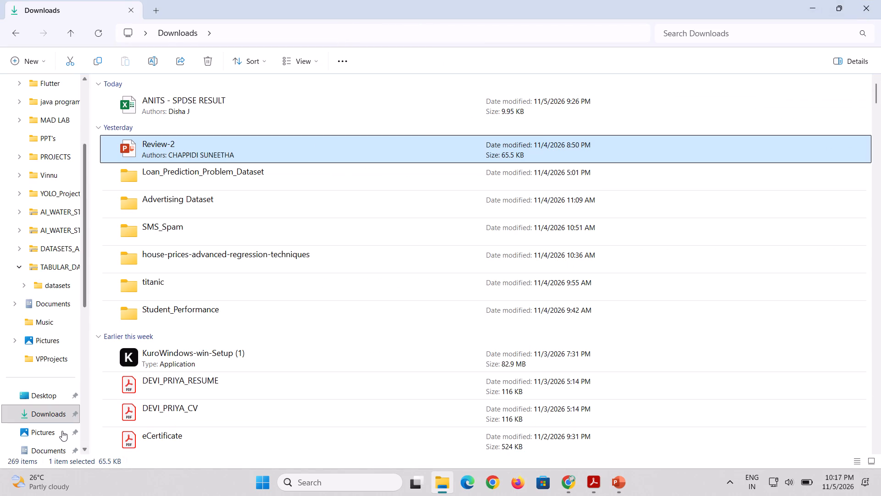
scroll(62, 431, down, 5)
click(61, 344)
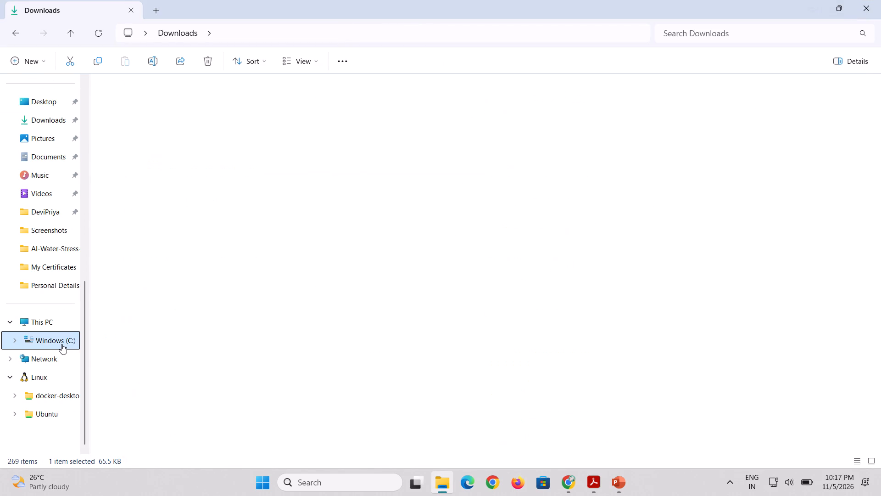
click(53, 366)
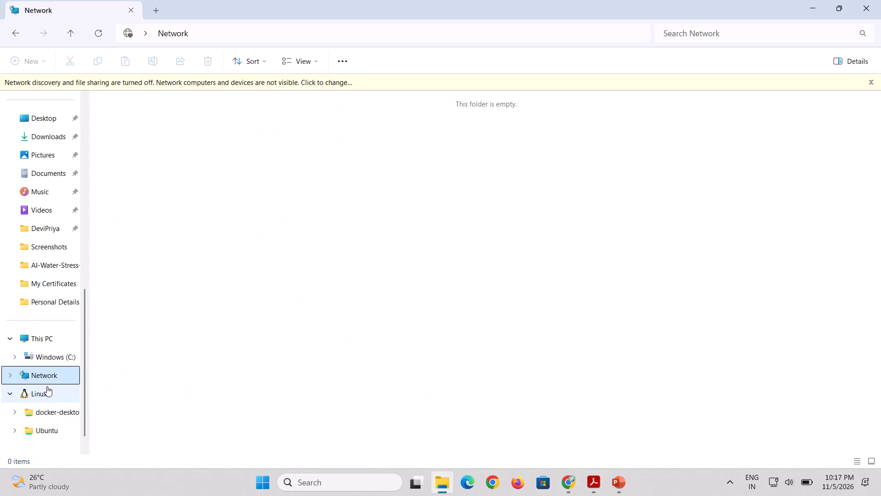
click(47, 386)
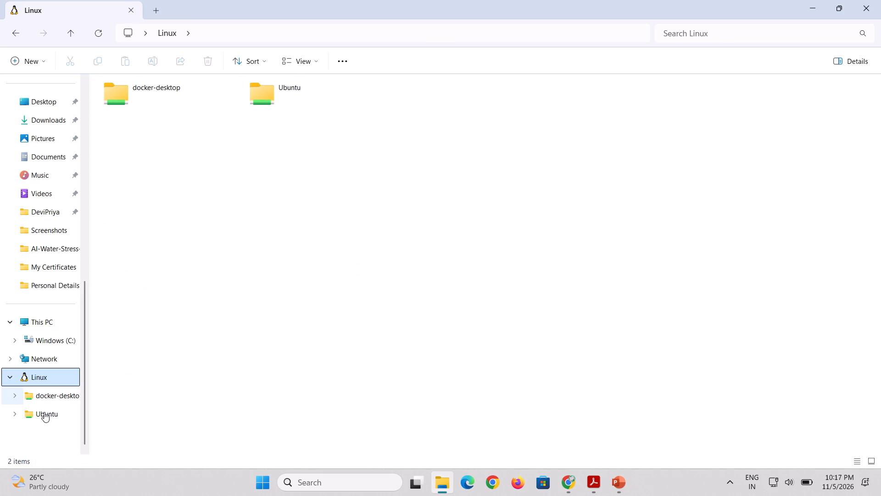
click(64, 315)
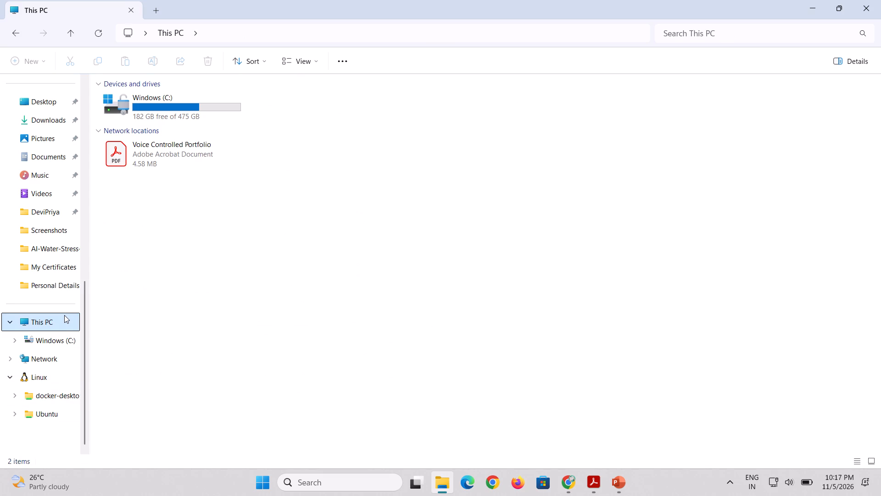
click(60, 278)
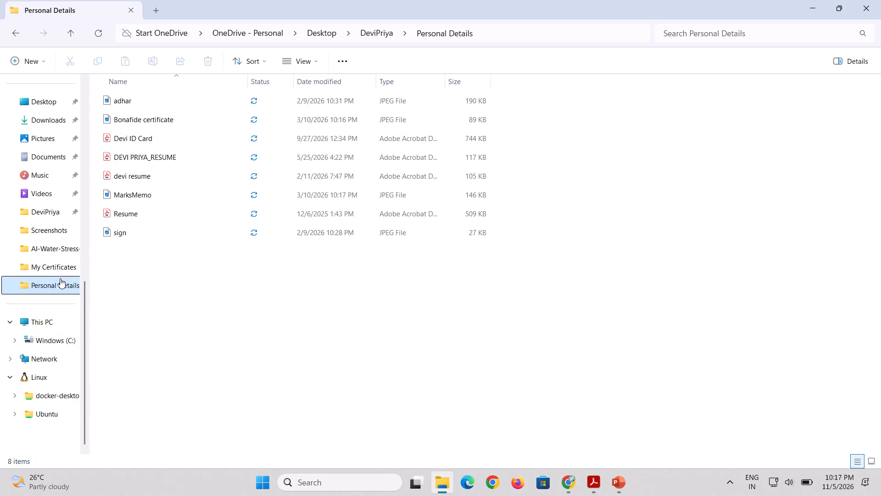
scroll(60, 278, up, 6)
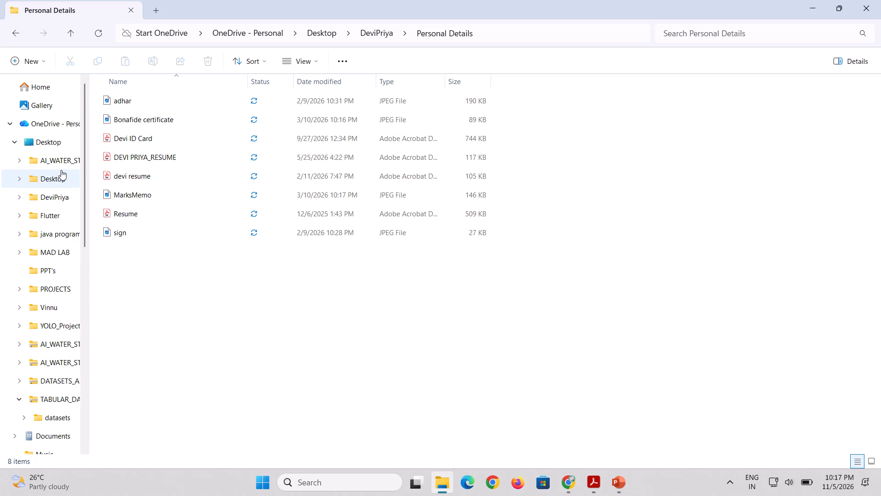
click(54, 146)
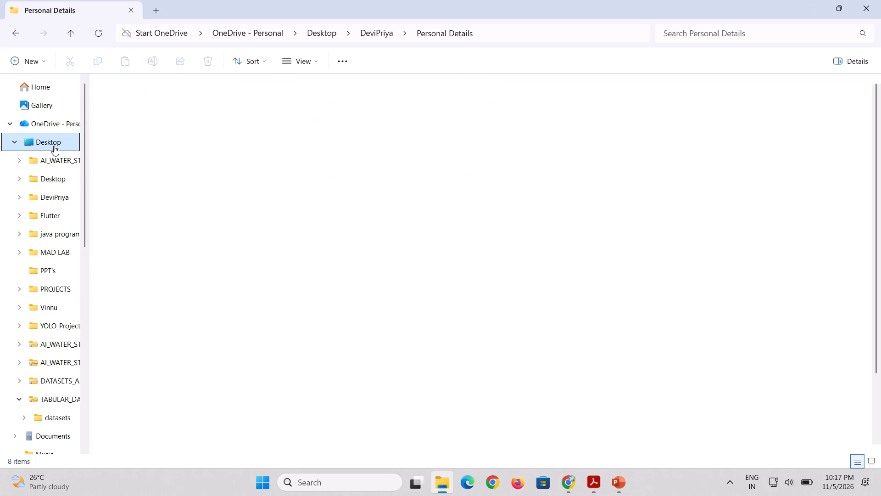
click(15, 145)
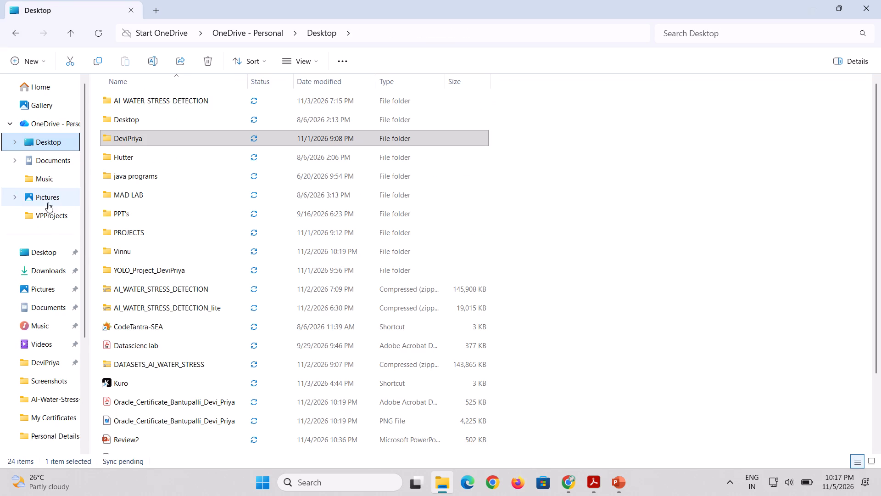
double_click(130, 435)
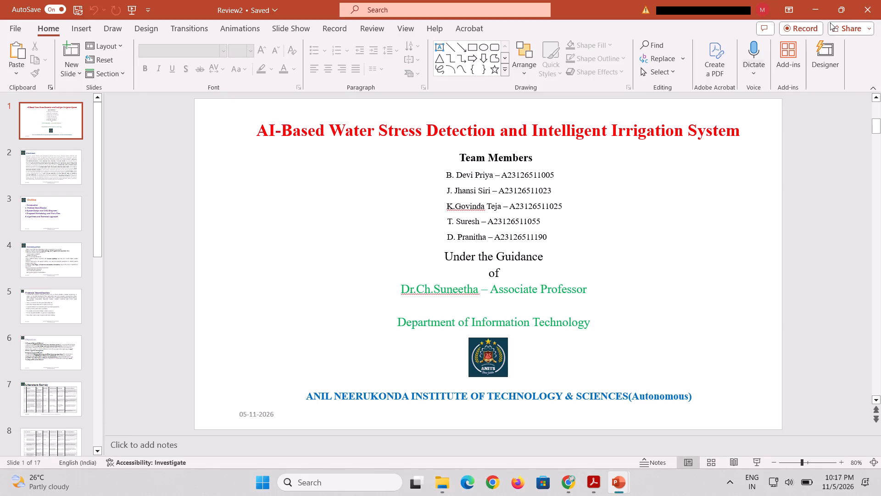
click(867, 6)
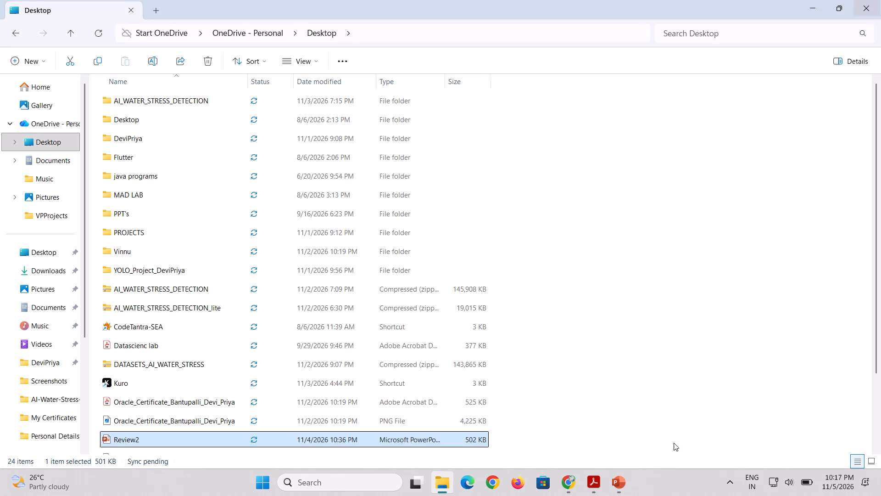
Return to the Review-1 PPT edit presentation and save it.
click(618, 487)
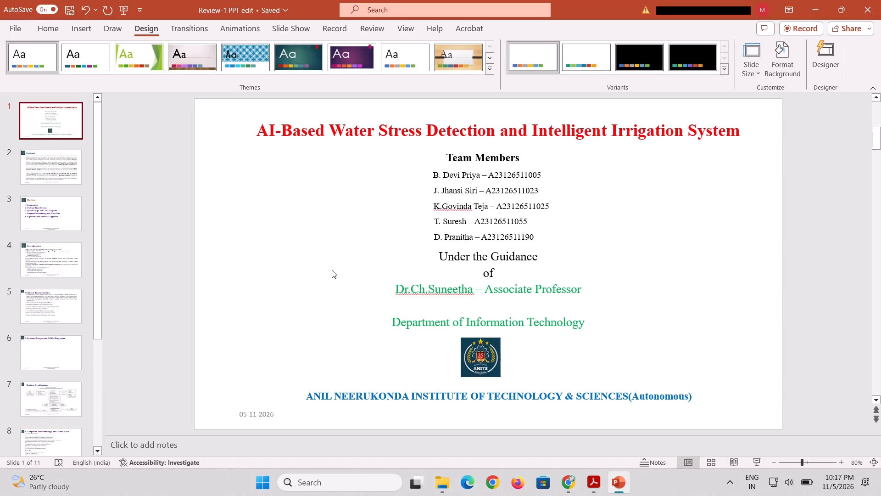
key(ctrl+s)
key(ctrl+s)
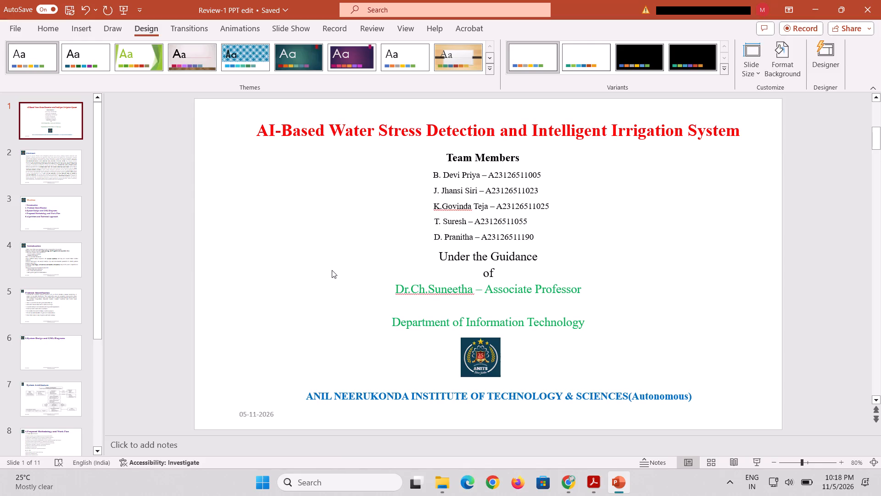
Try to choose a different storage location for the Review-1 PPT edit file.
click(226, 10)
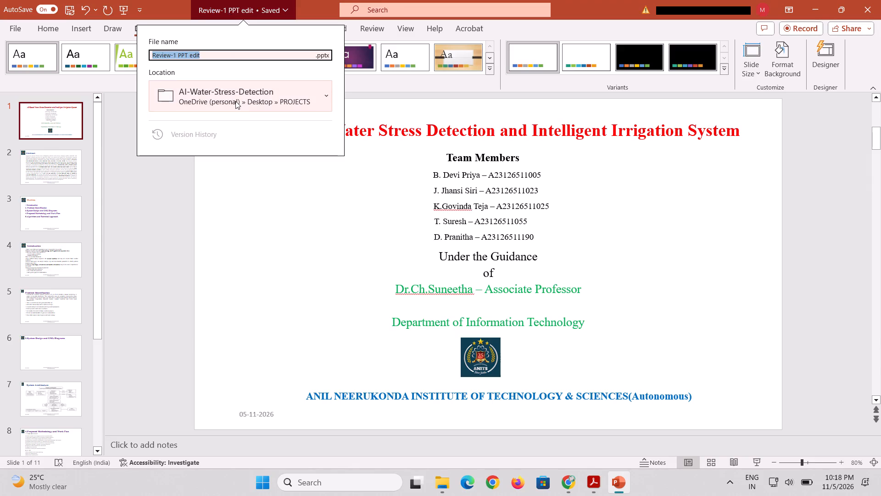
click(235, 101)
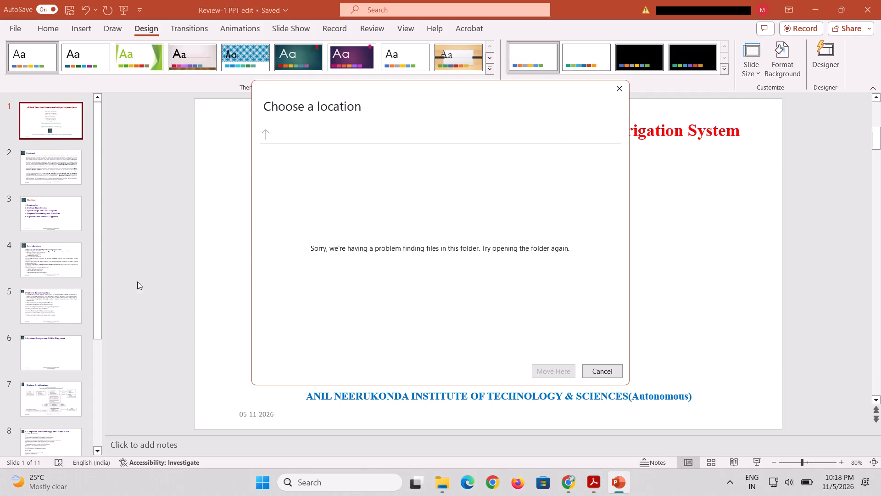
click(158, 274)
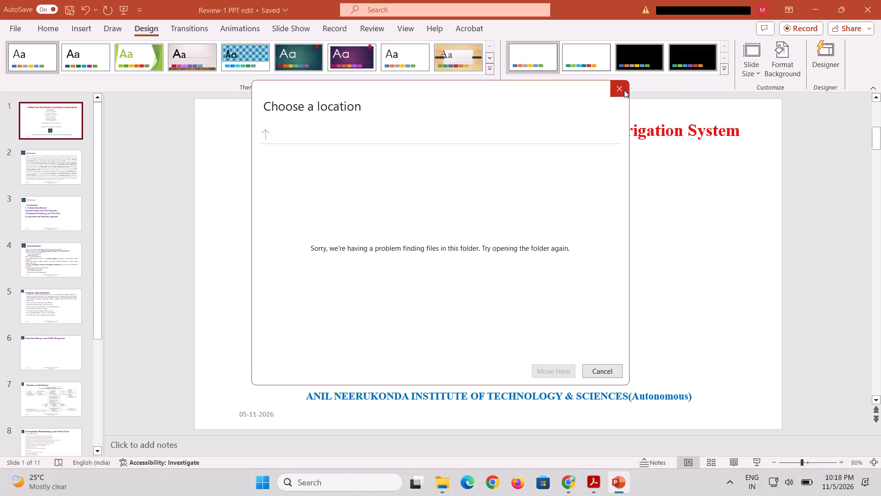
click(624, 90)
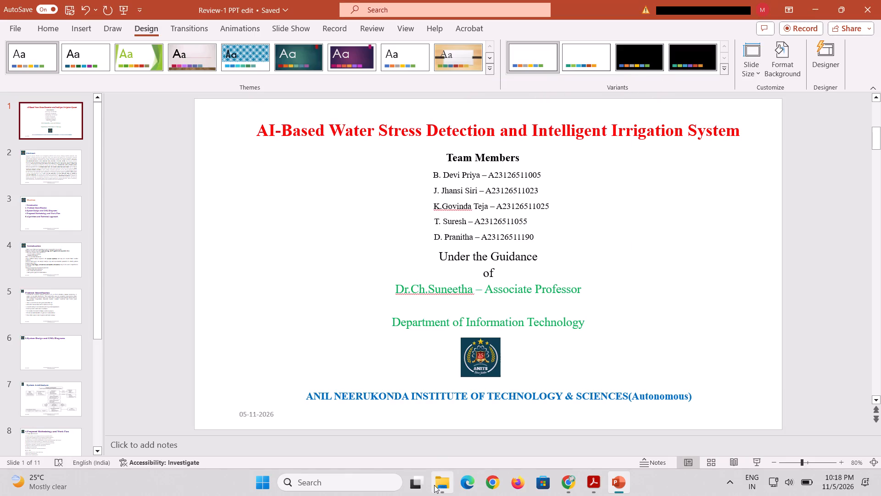
Look for the Review-1 file in the Windows (C:) drive, the OneDrive Desktop folder and its AI_WATER_STRESS_DETECTION project folder.
click(434, 485)
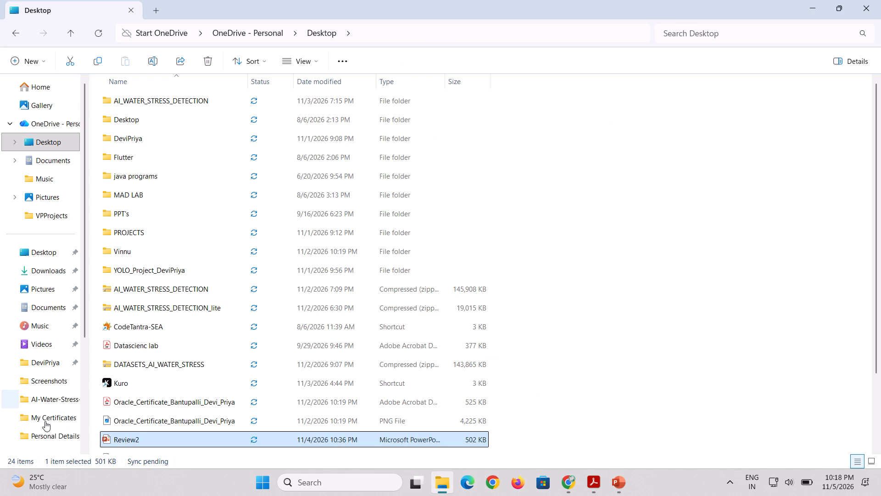
scroll(45, 423, down, 7)
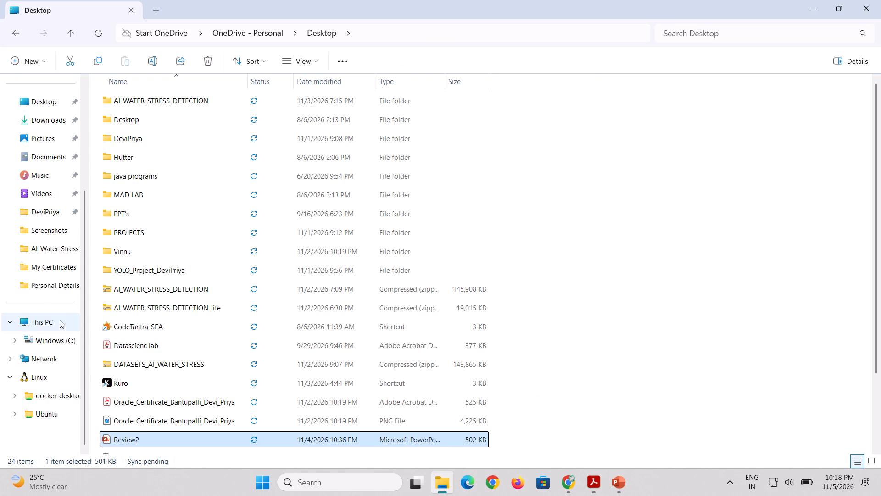
click(49, 337)
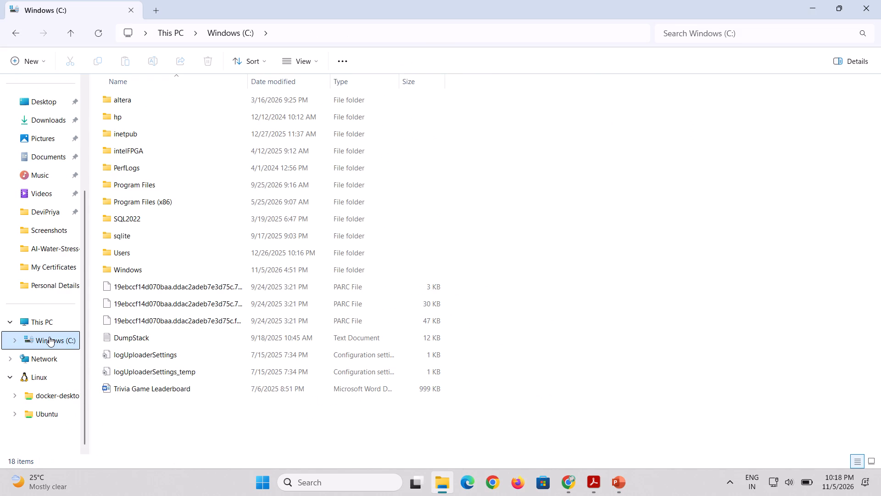
scroll(49, 337, up, 7)
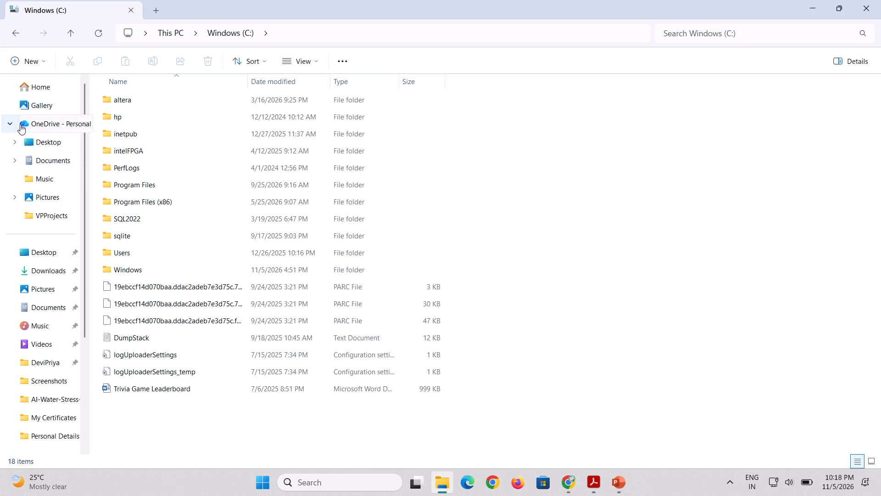
click(31, 135)
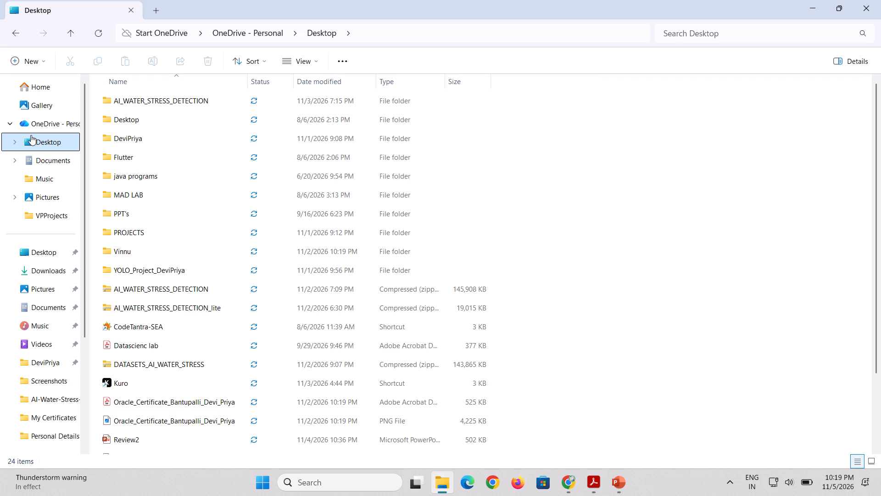
double_click(134, 102)
double_click(134, 102)
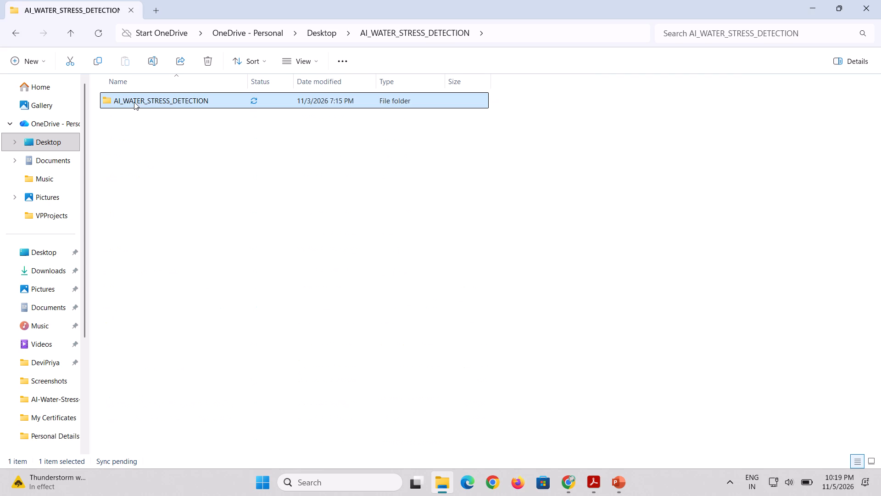
click(21, 33)
click(21, 33)
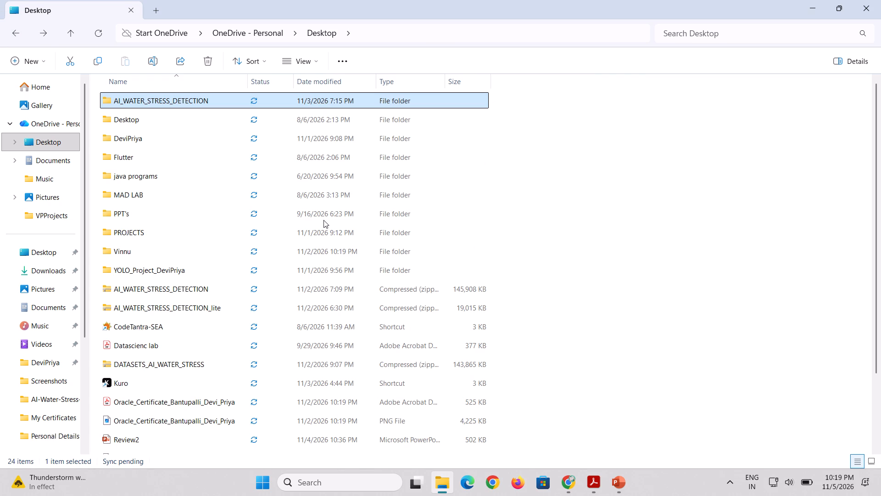
scroll(323, 220, down, 3)
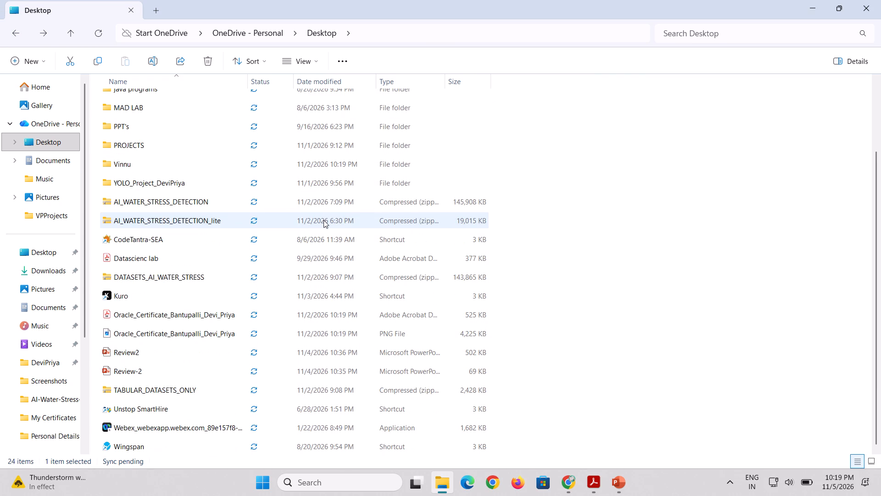
scroll(319, 297, down, 2)
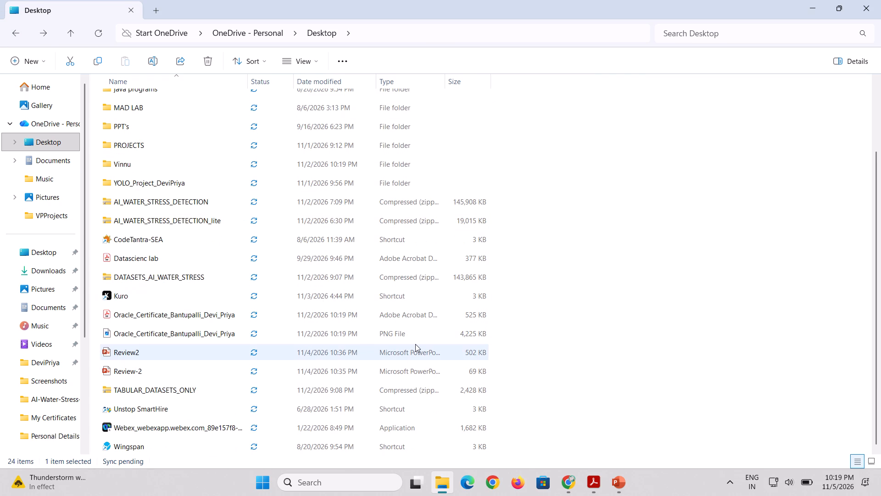
Return to the Review-1 PPT edit presentation and start saving a copy of it.
click(623, 486)
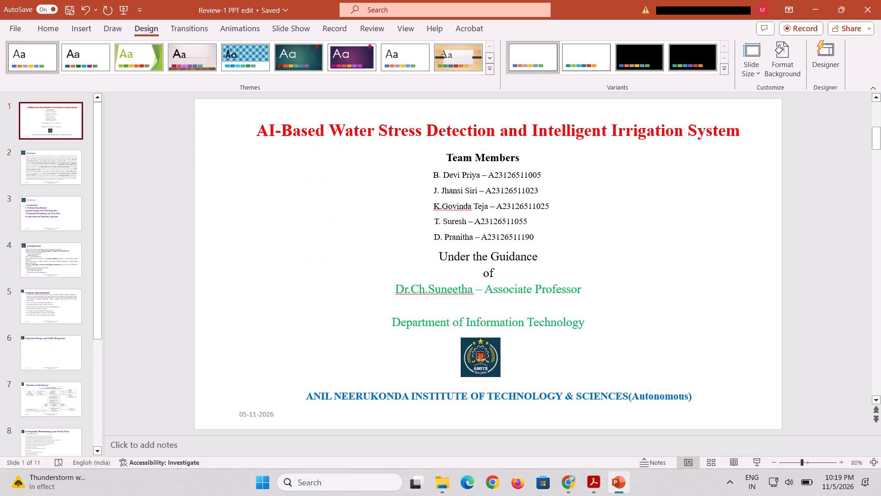
scroll(590, 341, down, 2)
scroll(590, 341, up, 19)
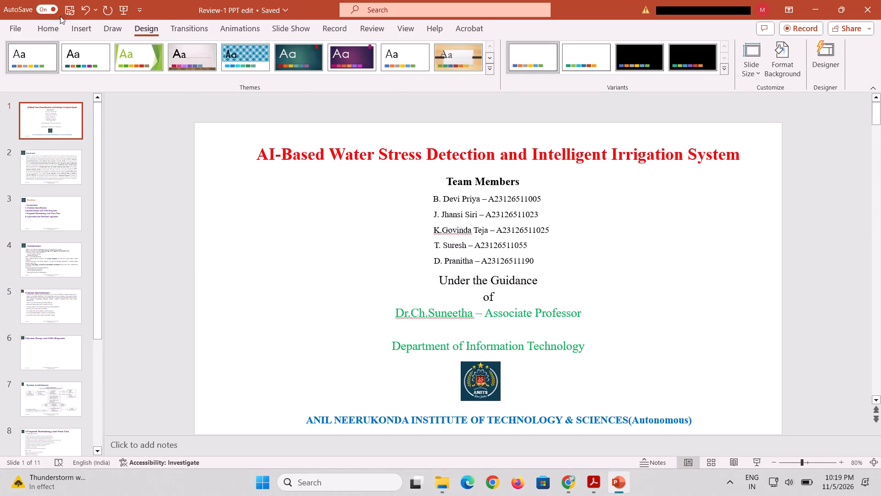
click(12, 27)
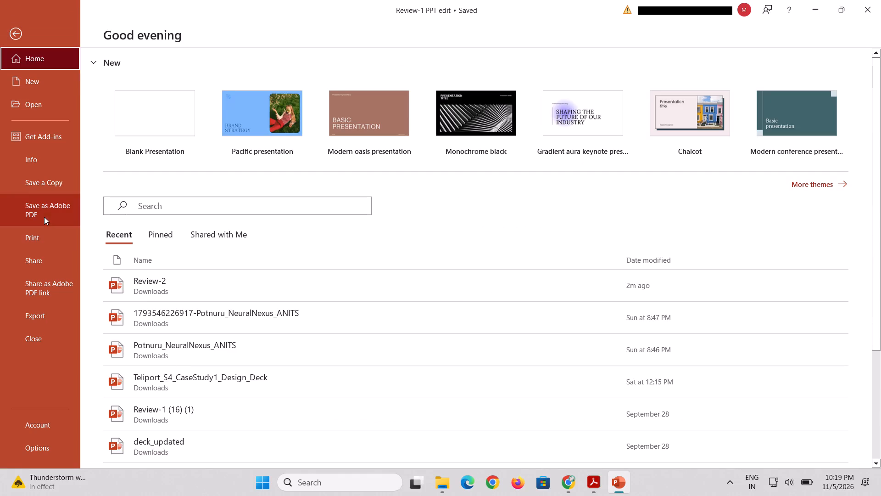
click(44, 181)
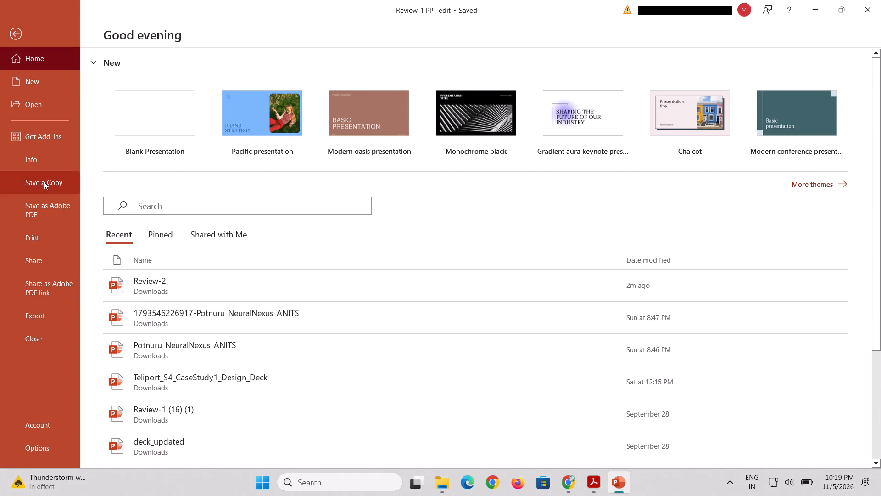
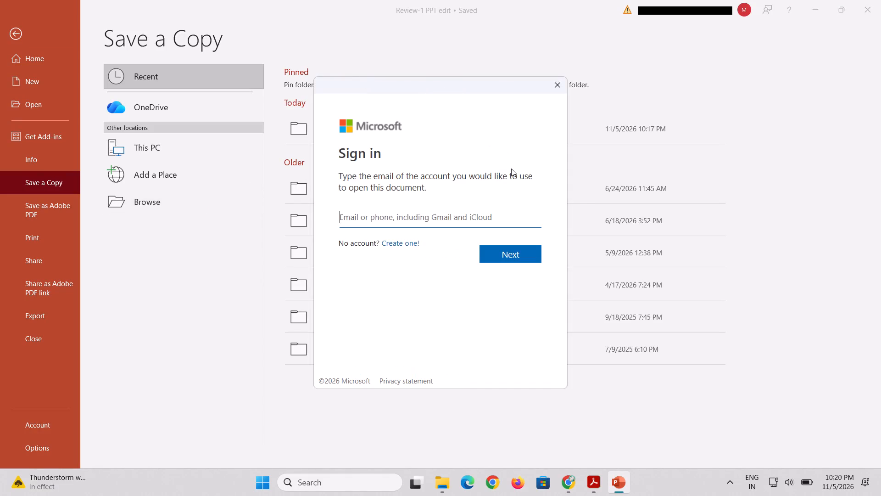
Dismiss the account sign-in and the folder error, and choose the OneDrive Desktop folder as the location for the copy.
click(558, 79)
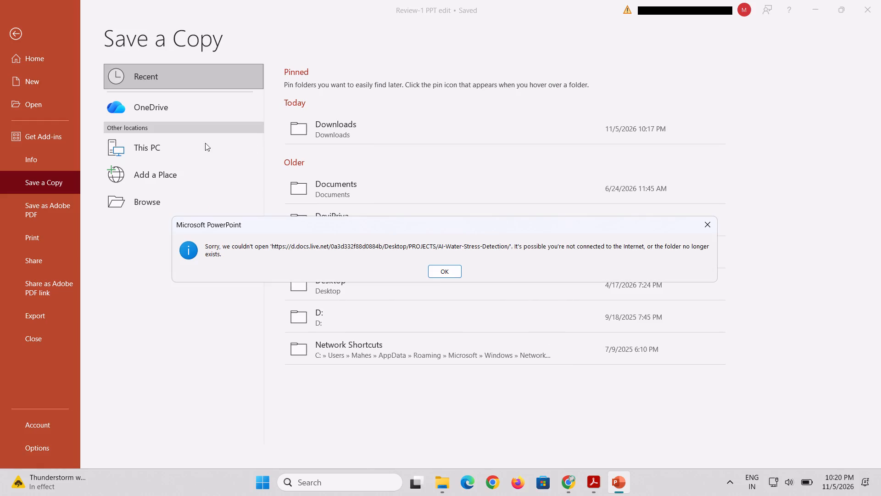
click(184, 143)
click(454, 269)
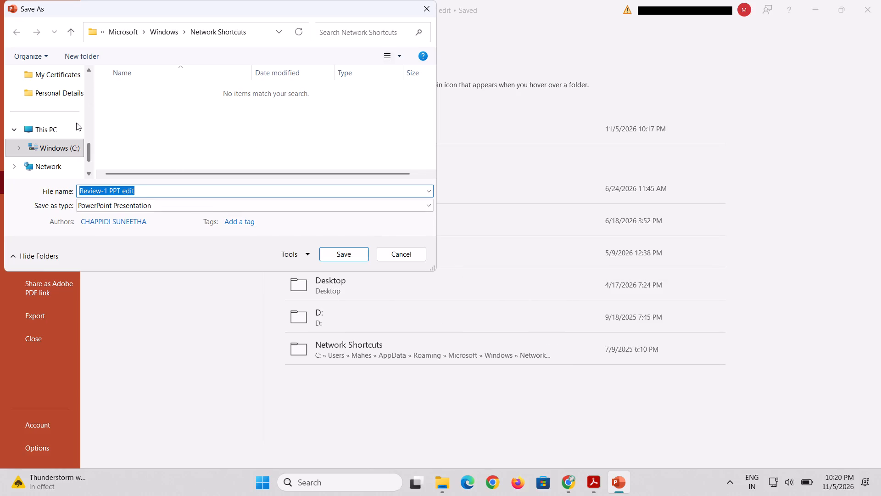
scroll(59, 120, up, 10)
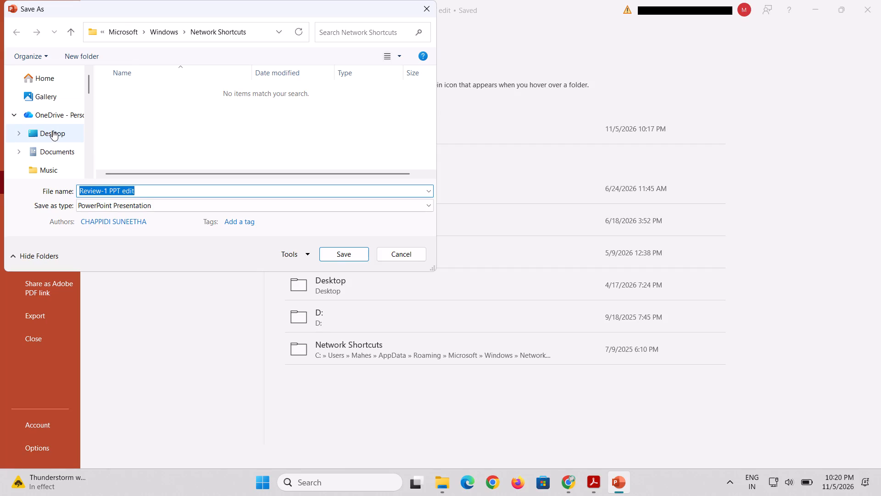
click(53, 130)
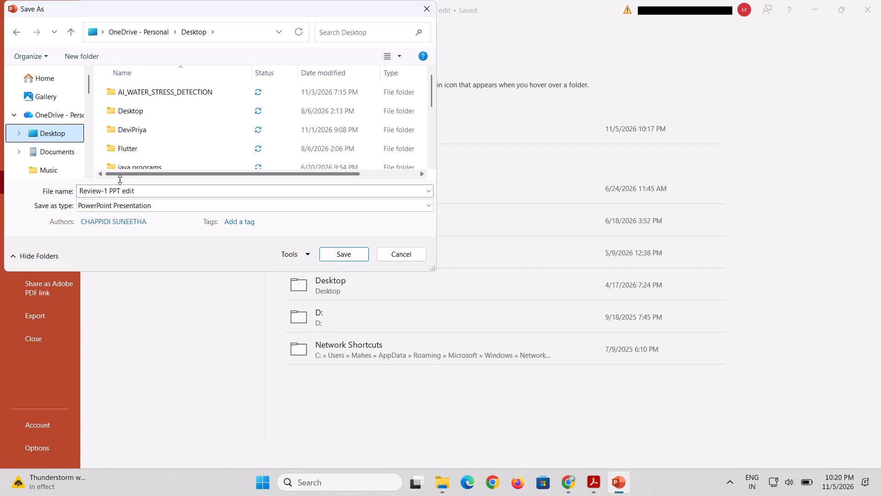
Change the copy's file name to Review-2PPT edit.
click(109, 192)
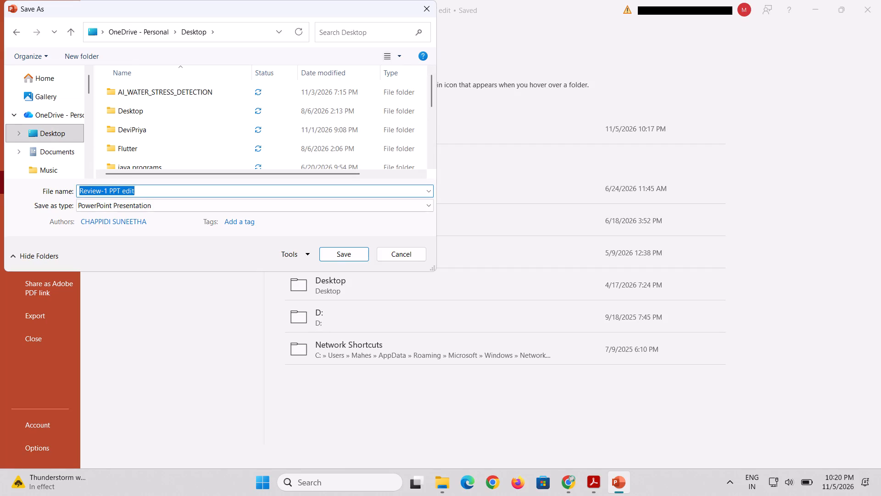
click(109, 192)
key(BackSpace)
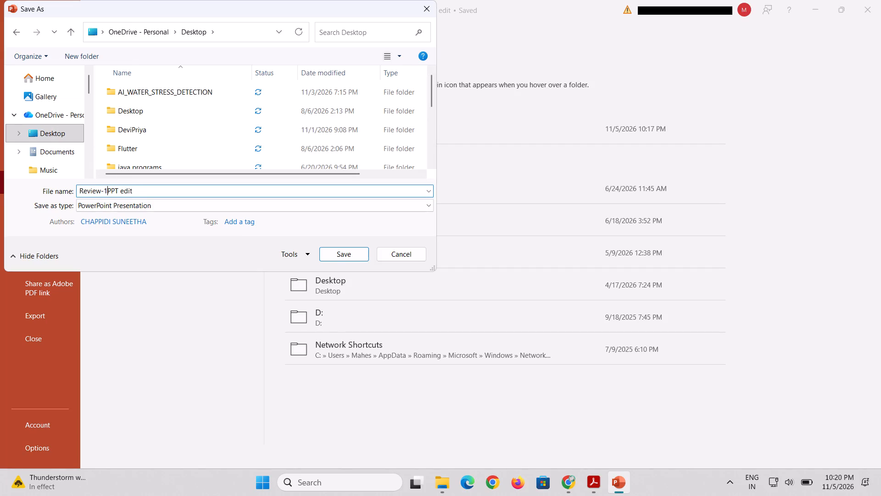
key(BackSpace)
key(2)
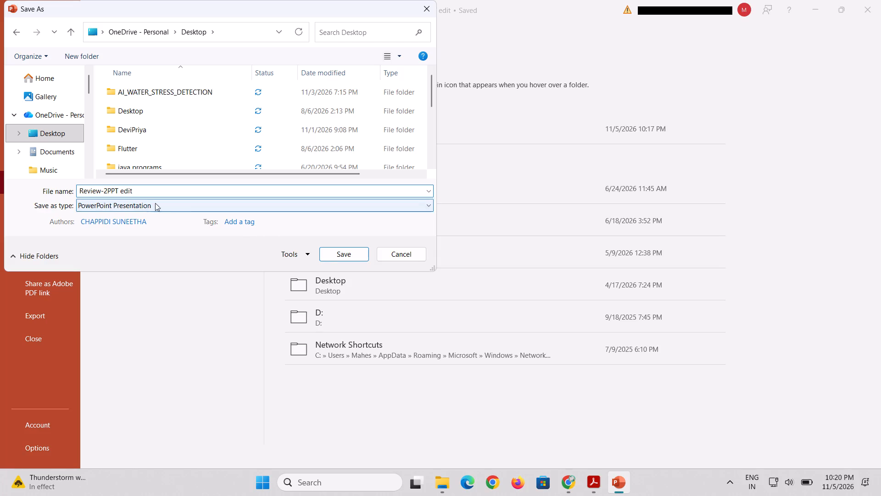
Save the Review-2PPT edit copy to the OneDrive Desktop folder and minimize the open windows to reach the desktop.
click(329, 253)
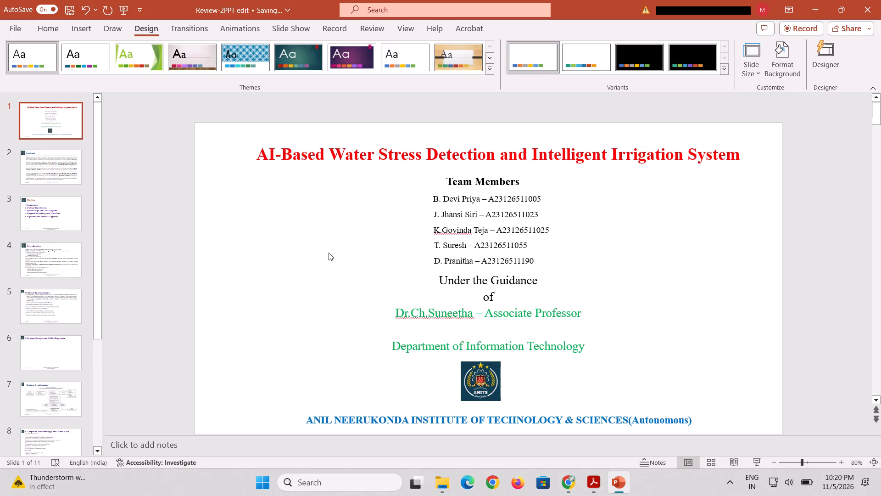
click(819, 5)
click(819, 5)
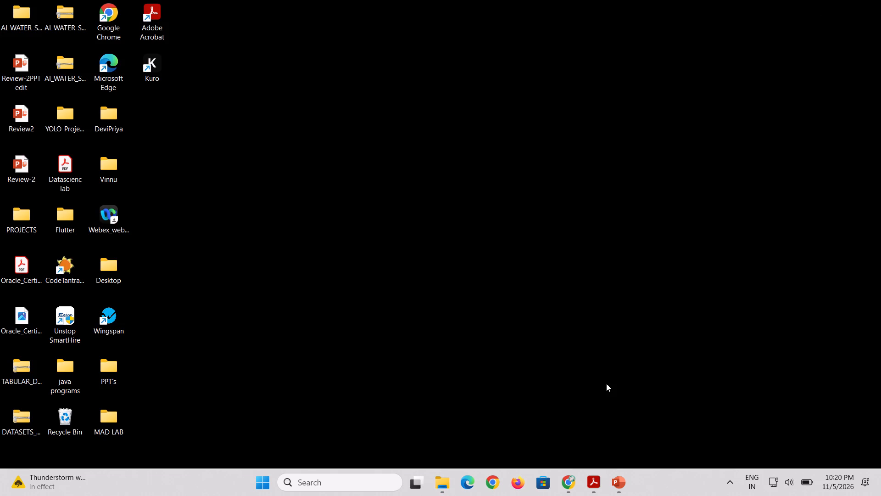
Switch to Chrome and search Google for whatsapp login in a new tab, reusing the earlier search.
click(565, 490)
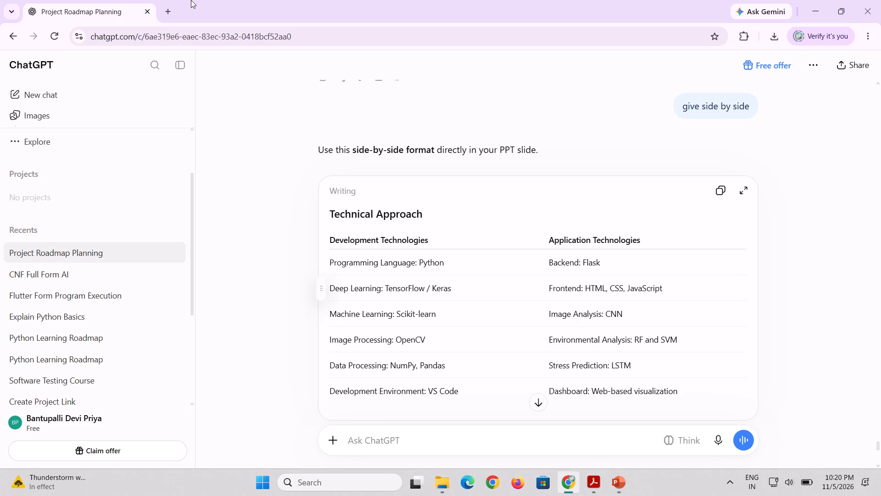
click(166, 8)
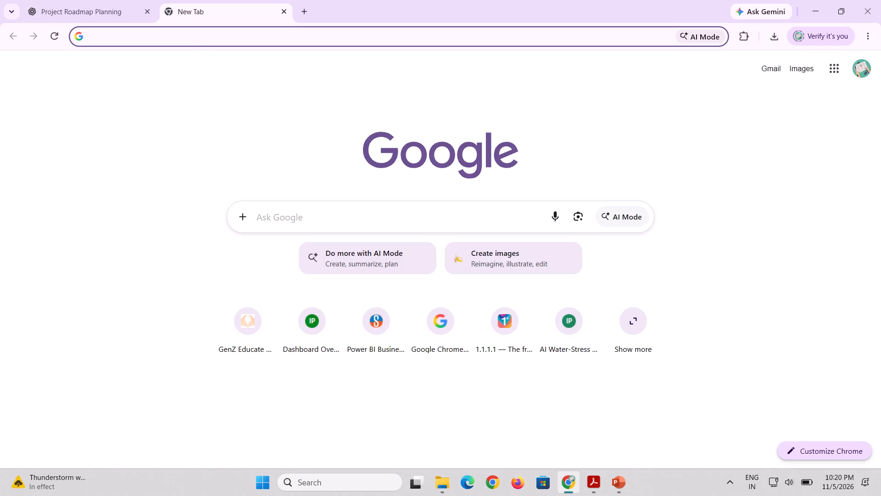
click(289, 221)
click(291, 248)
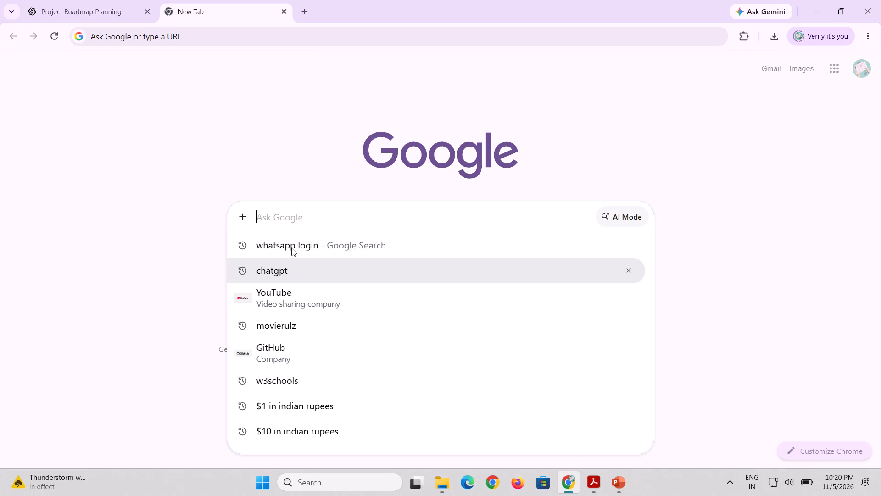
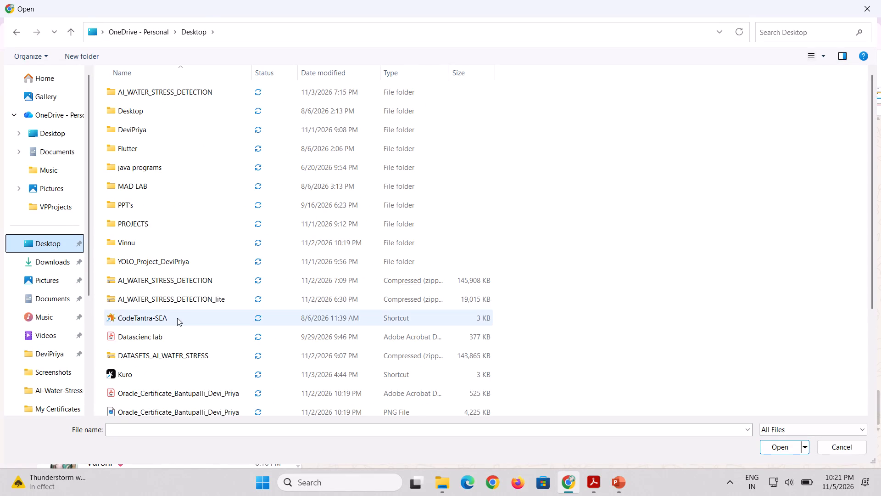
Find the Review-2PPT edit presentation in the OneDrive Desktop folder as the file to open for upload.
scroll(177, 318, down, 2)
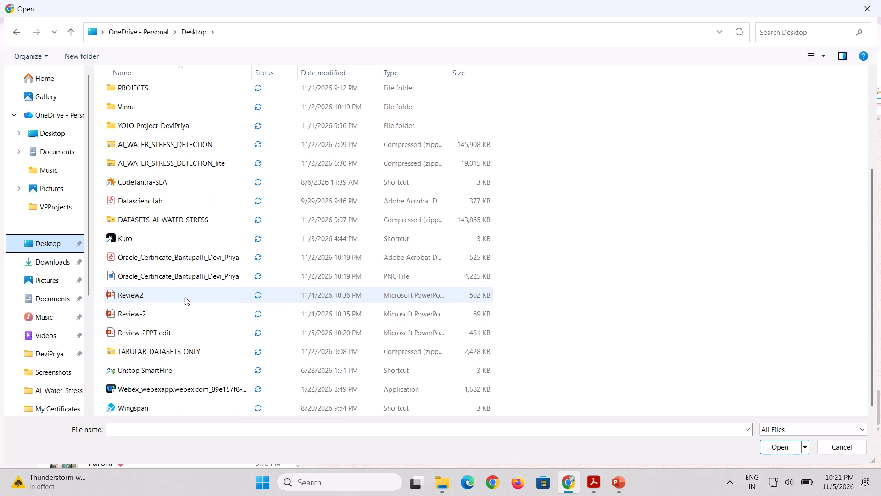